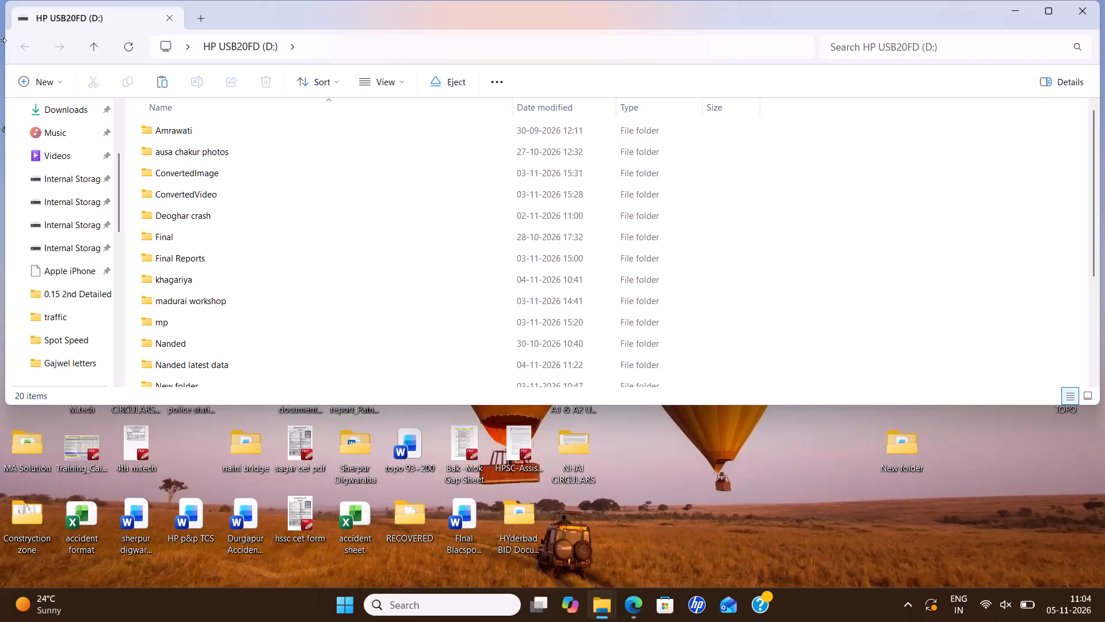
# Open the Word report "3rd Crash Mitigation report _ Kondhali To Talegoan" from the "yogesh amravati" folder on the HP USB20FD drive.
pyautogui.scroll(-3, 261, 238)
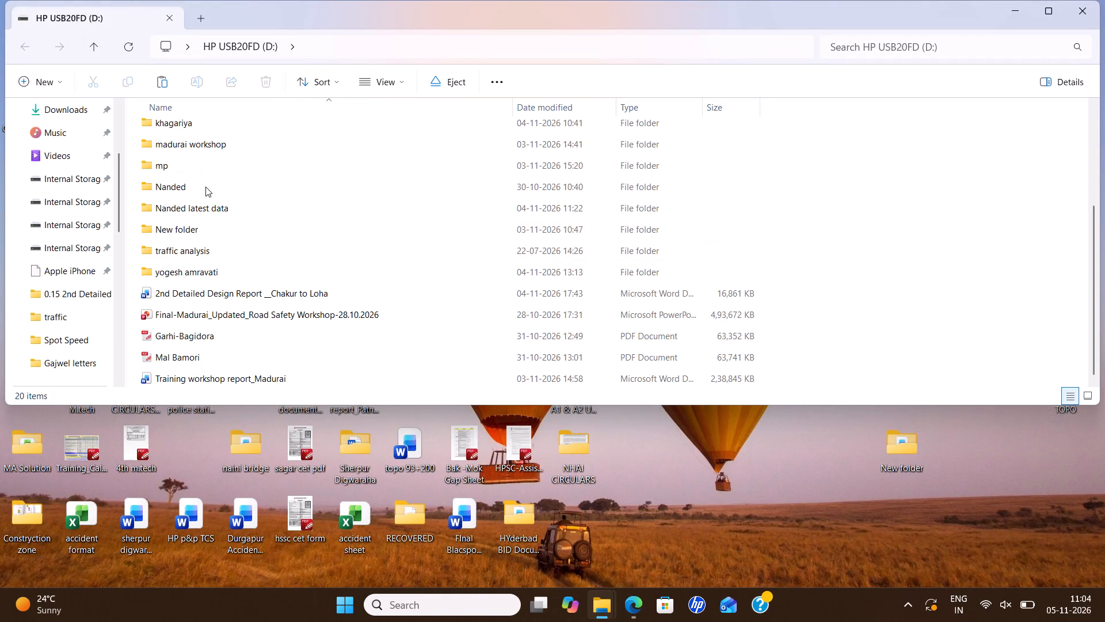
pyautogui.scroll(5, 205, 187)
pyautogui.doubleClick(195, 128)
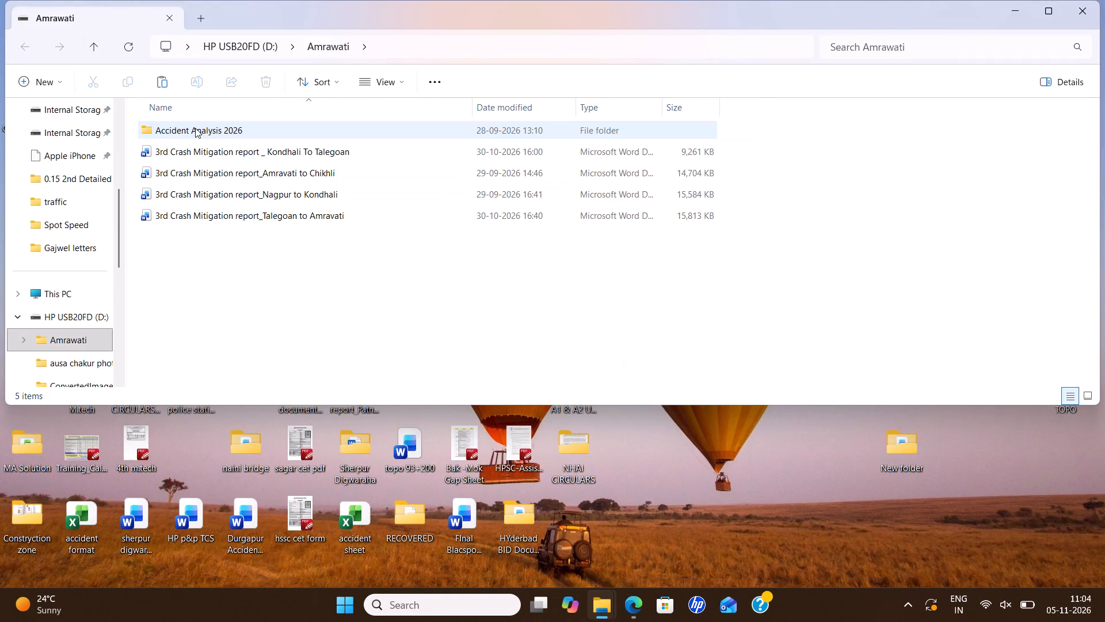
pyautogui.click(87, 46)
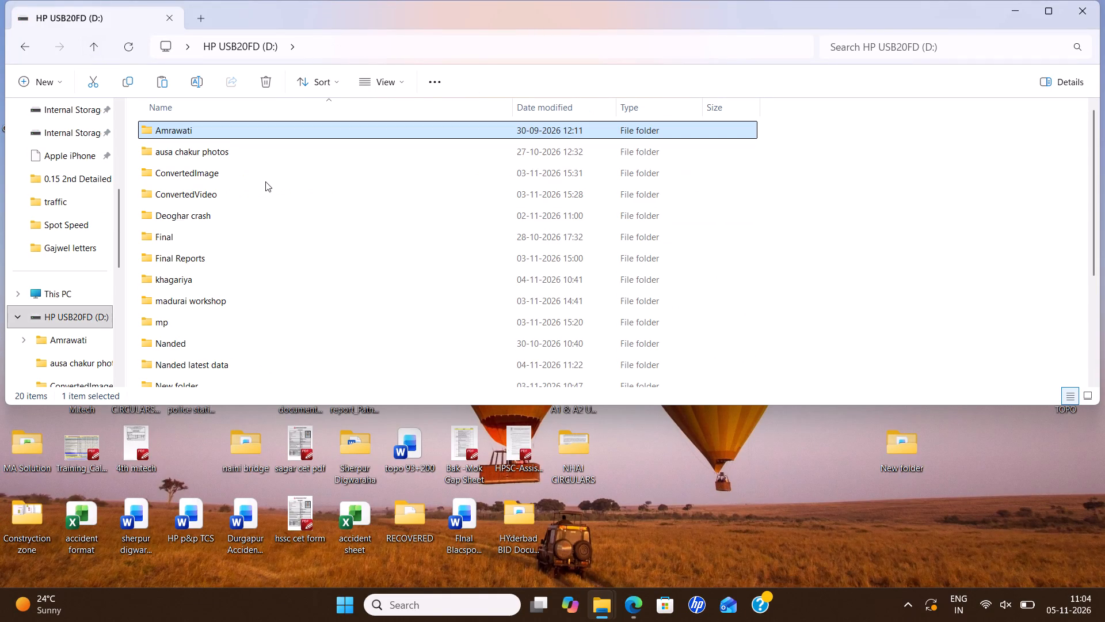
pyautogui.scroll(1, 260, 181)
pyautogui.scroll(-1, 215, 257)
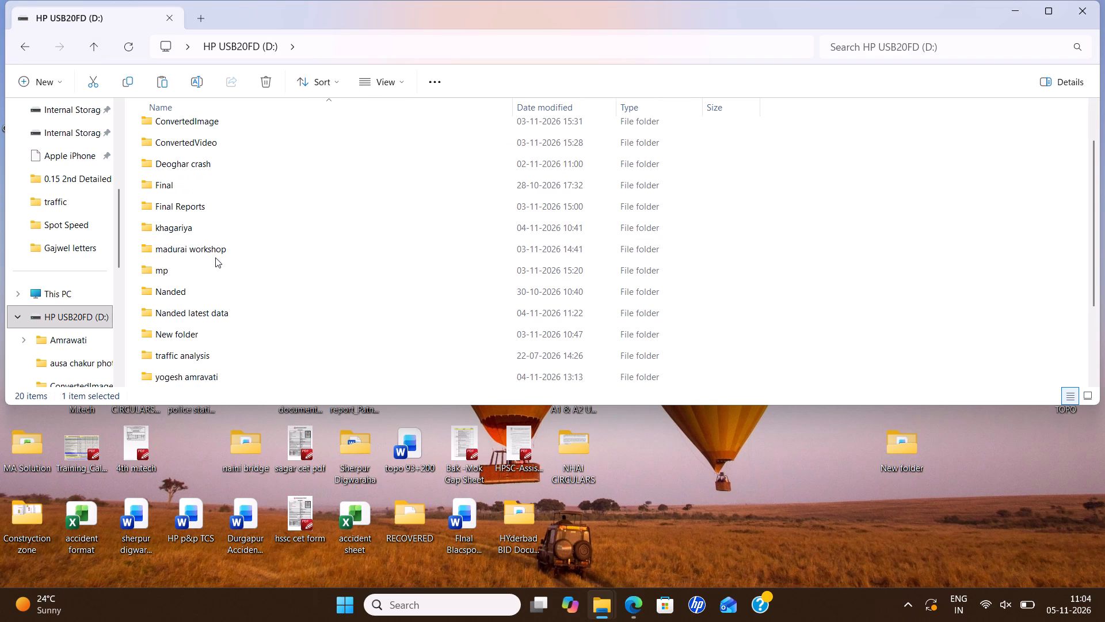
pyautogui.doubleClick(214, 370)
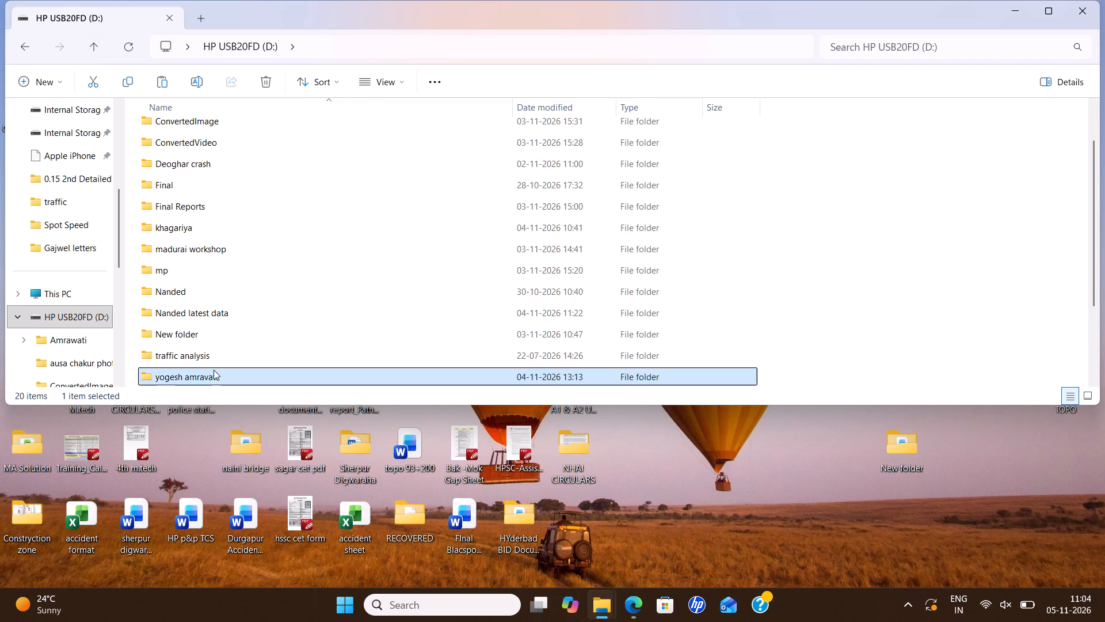
pyautogui.doubleClick(220, 131)
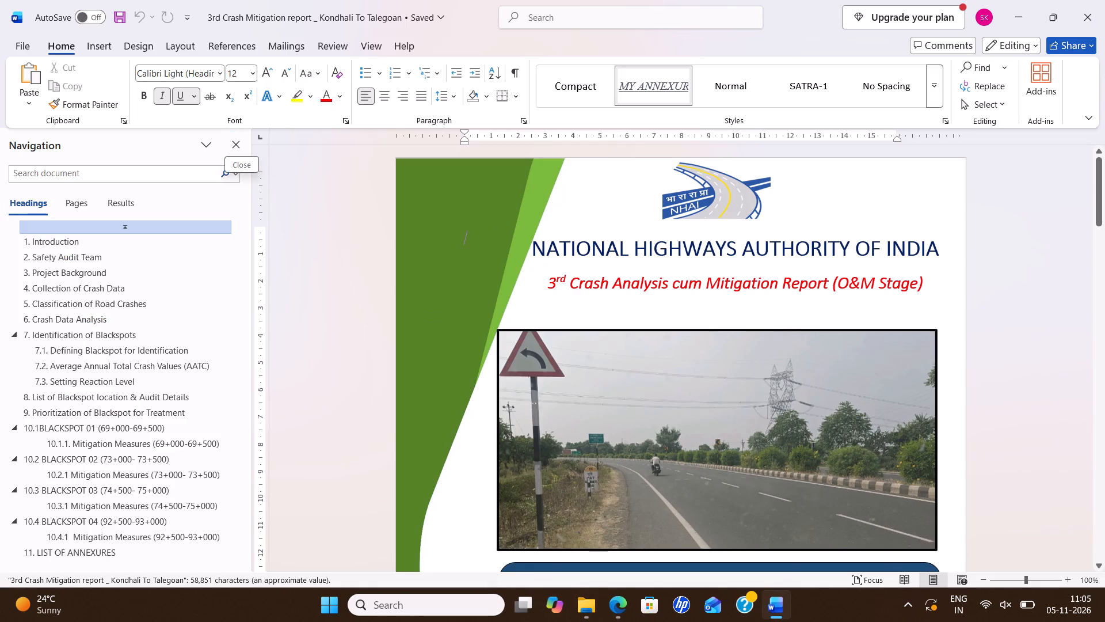
# Review the report's cover page and Table of Contents.
pyautogui.scroll(-7, 690, 385)
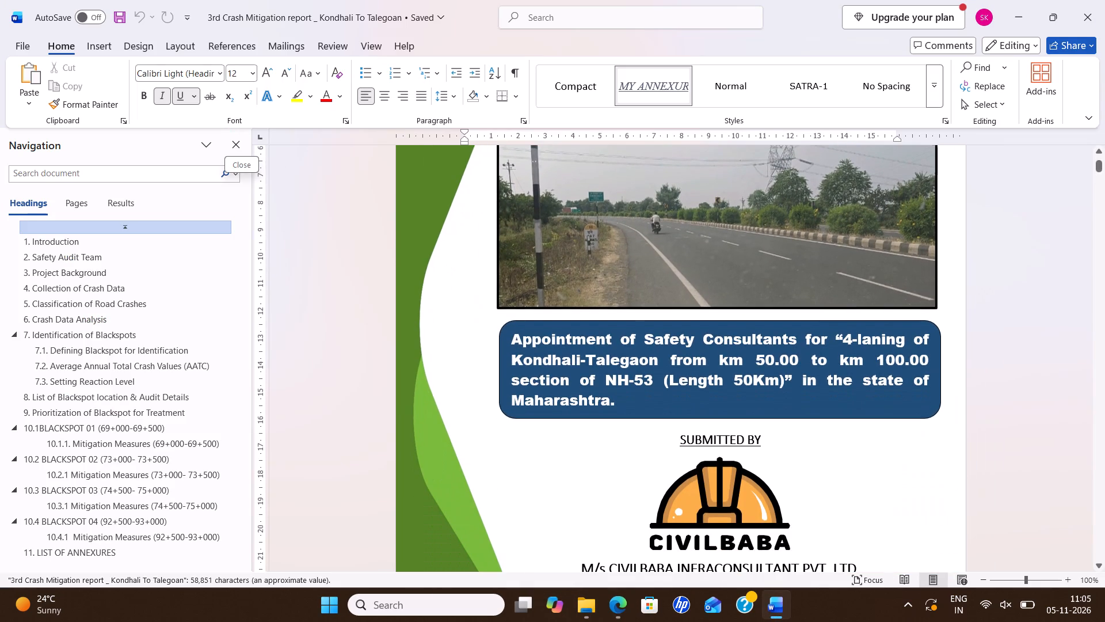
pyautogui.scroll(3, 690, 385)
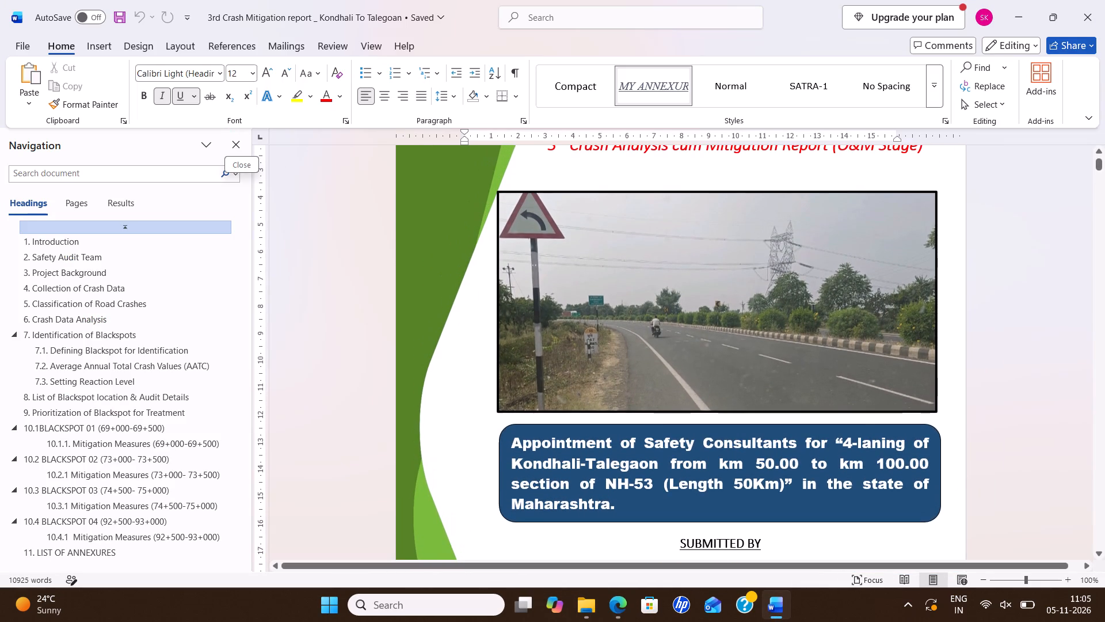
pyautogui.scroll(-14, 690, 385)
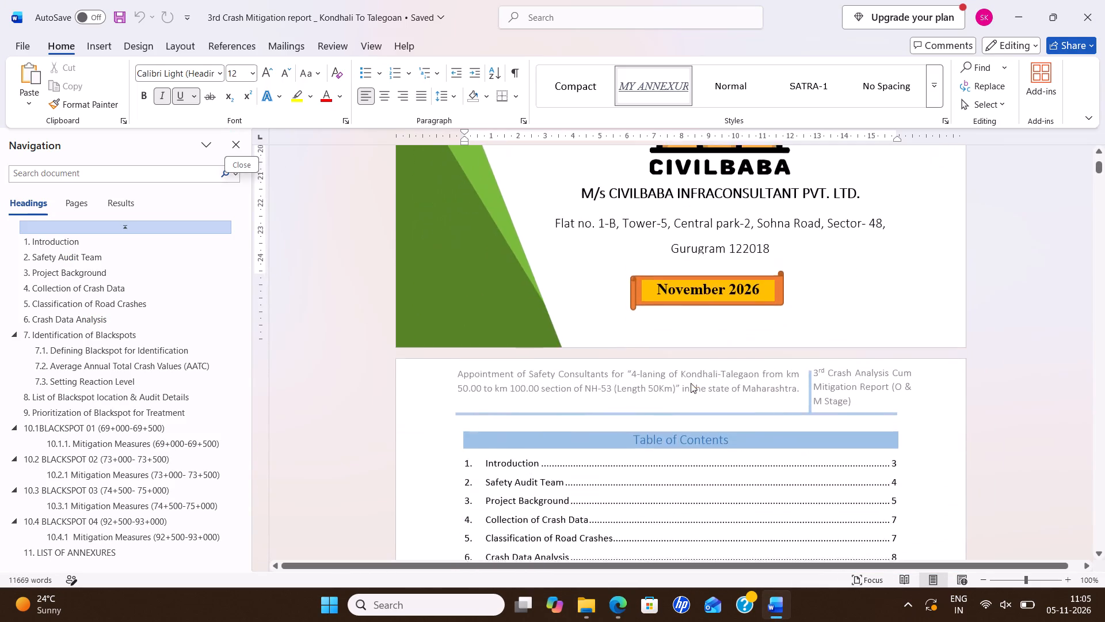
pyautogui.scroll(-9, 691, 383)
pyautogui.scroll(4, 680, 384)
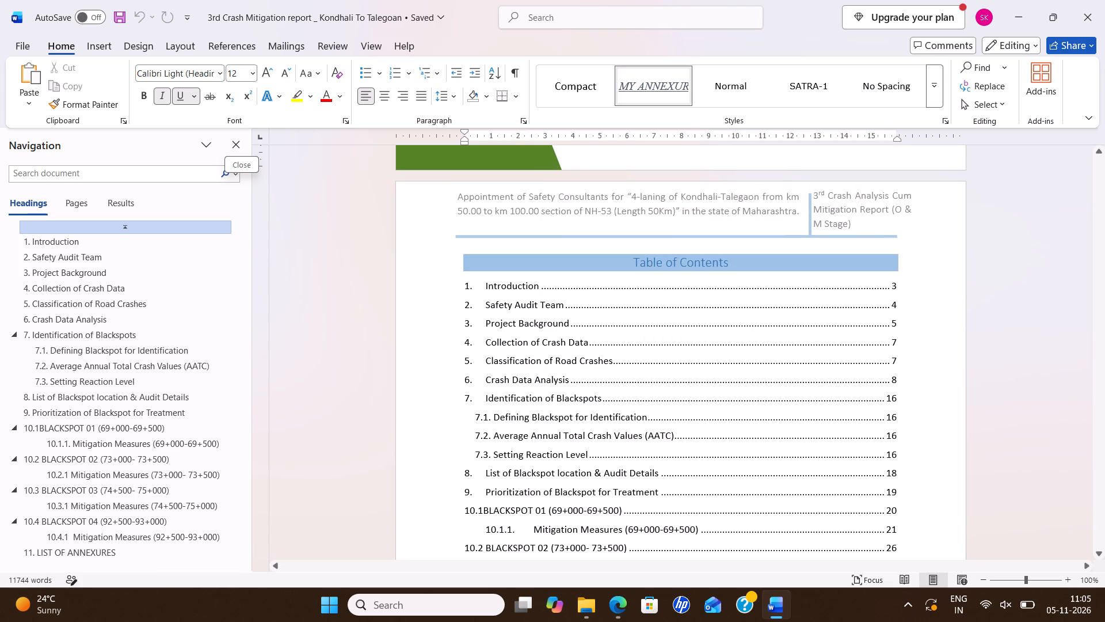
pyautogui.click(580, 245)
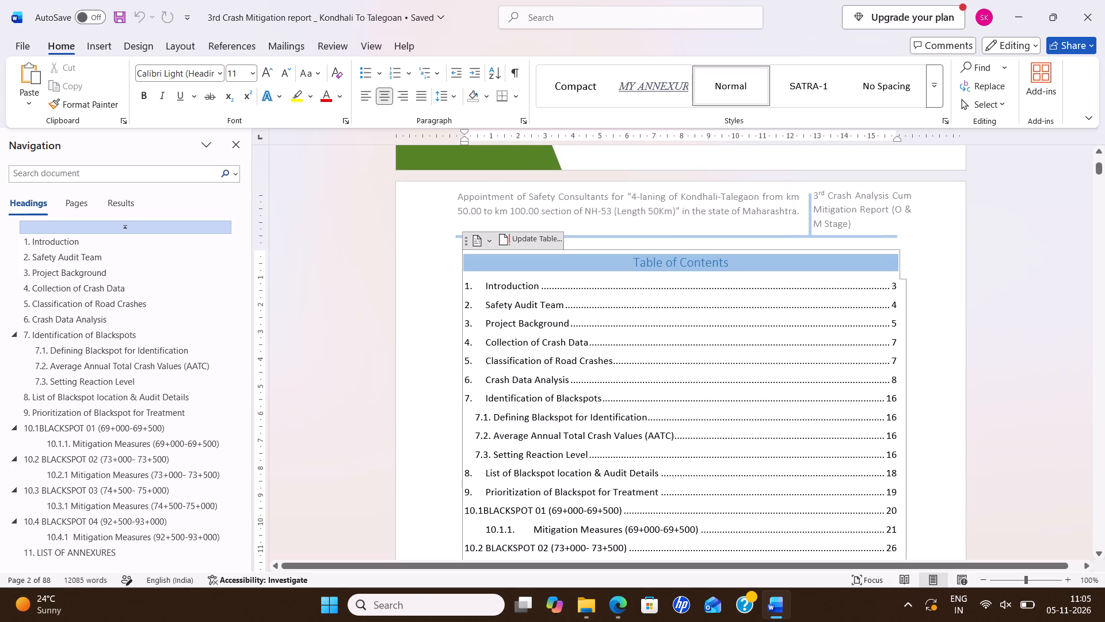
# Review the Safety Audit Team, Project Background, Collection of Crash Data and Classification of Road Crashes sections.
pyautogui.click(89, 293)
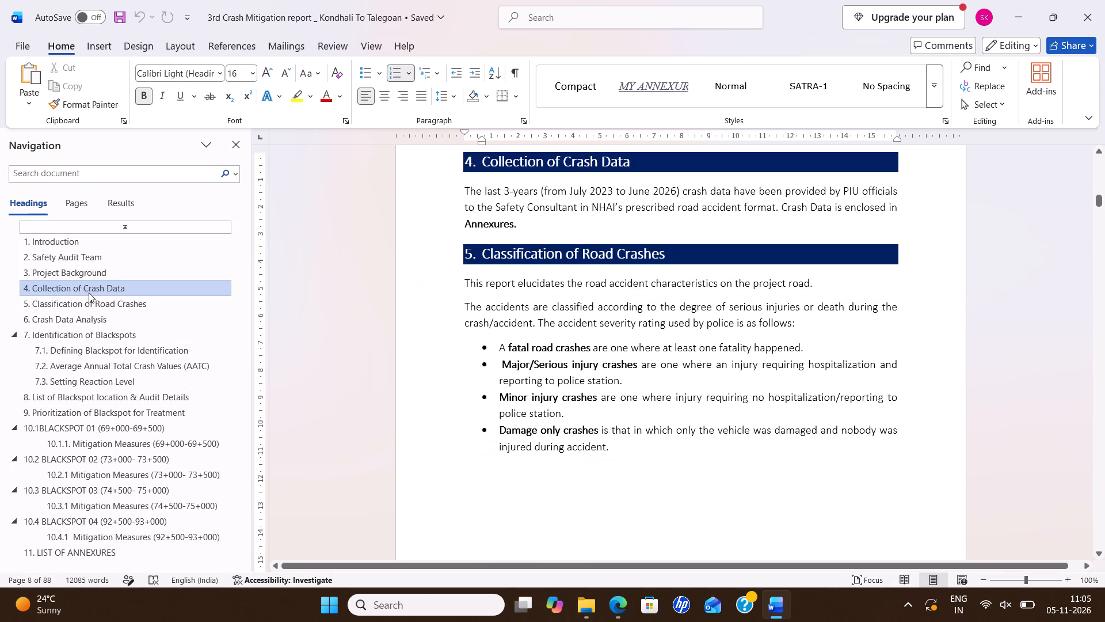
pyautogui.click(79, 278)
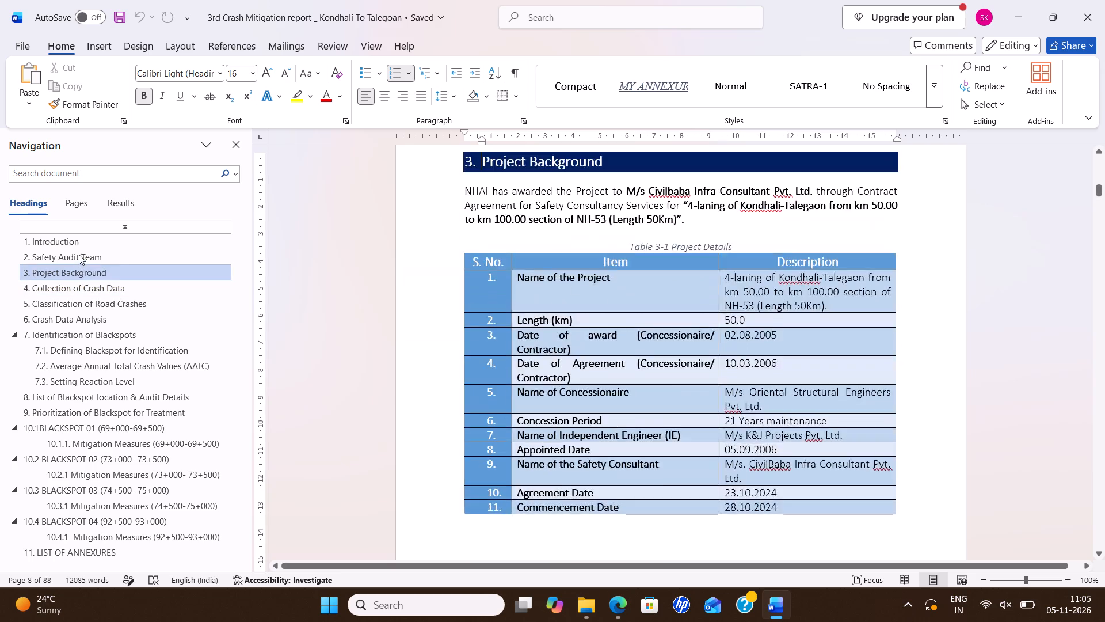
pyautogui.click(79, 255)
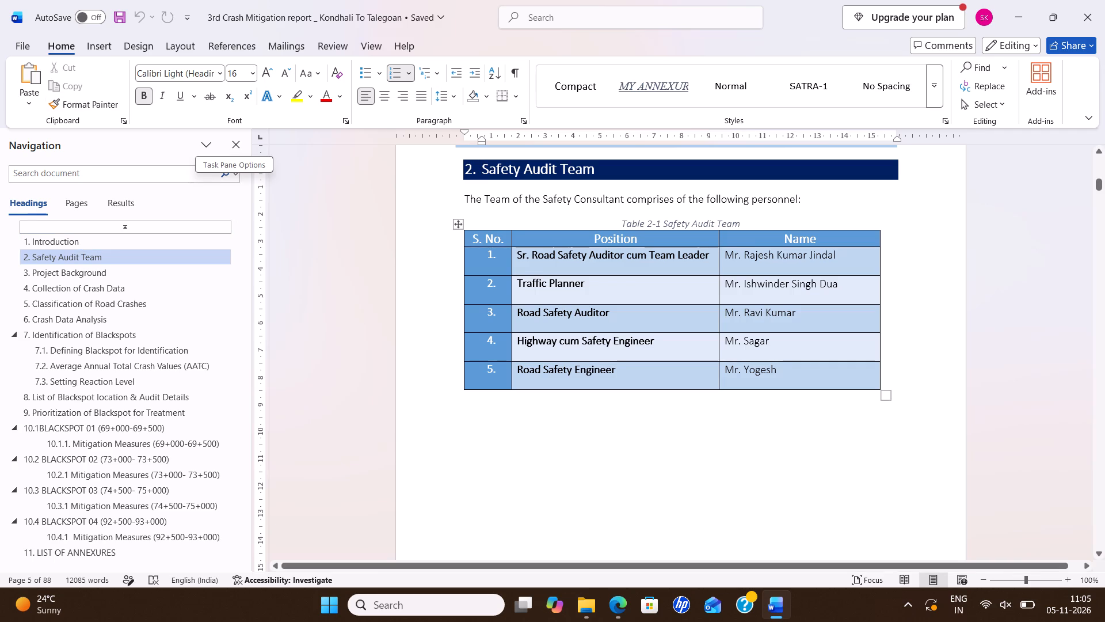
pyautogui.scroll(-19, 621, 313)
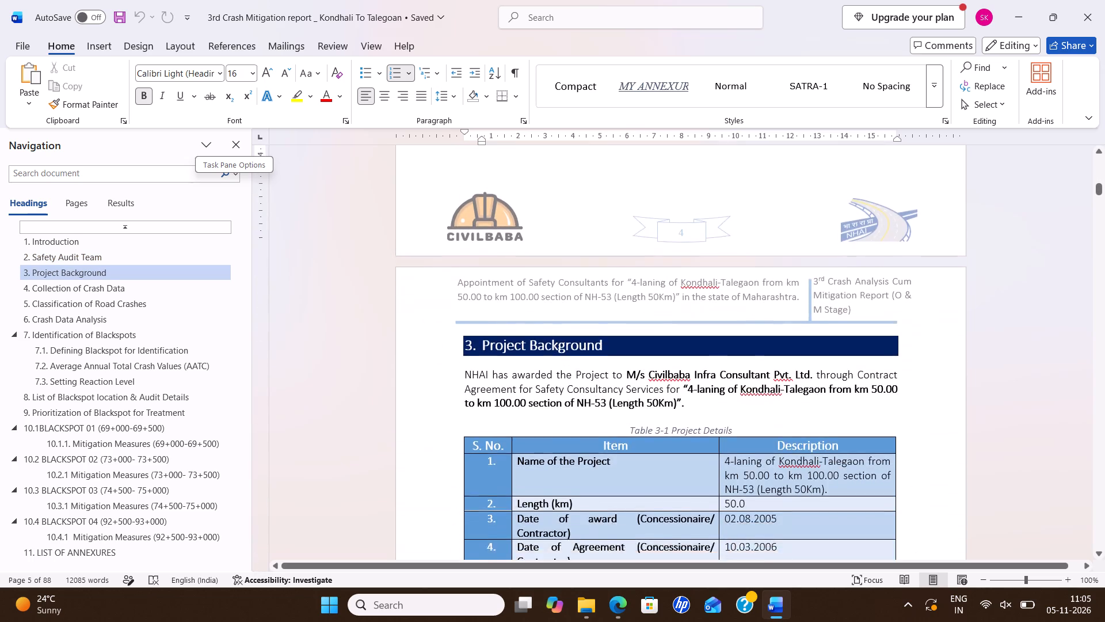
pyautogui.scroll(-20, 623, 316)
pyautogui.scroll(1, 623, 316)
pyautogui.scroll(-4, 623, 316)
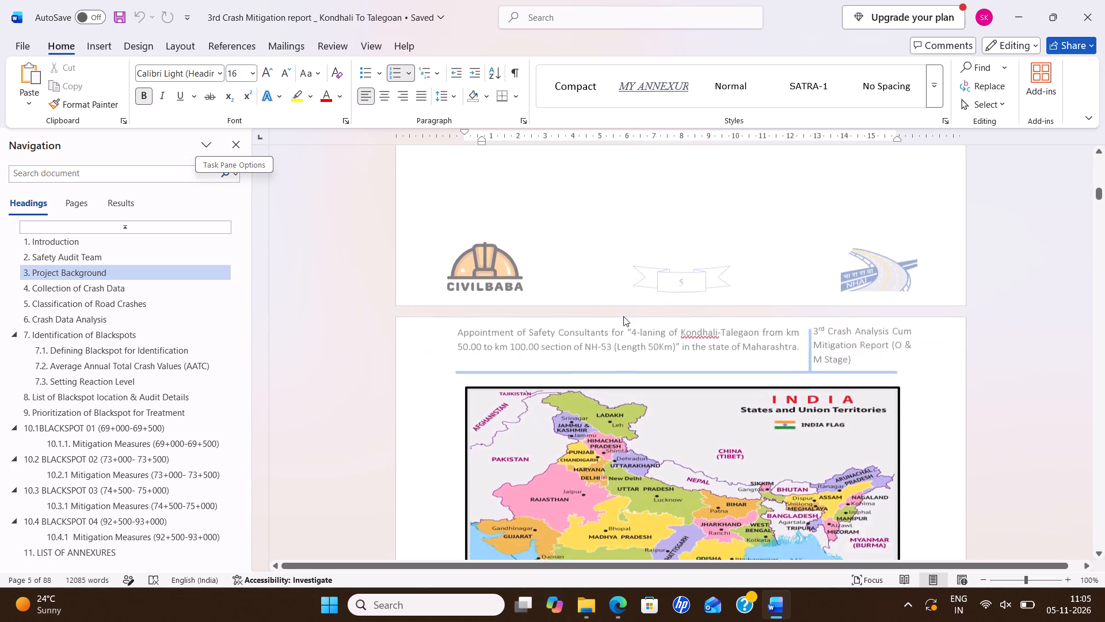
pyautogui.scroll(-2, 623, 316)
pyautogui.scroll(1, 623, 316)
pyautogui.scroll(-15, 626, 316)
pyautogui.scroll(1, 630, 309)
pyautogui.scroll(-8, 630, 309)
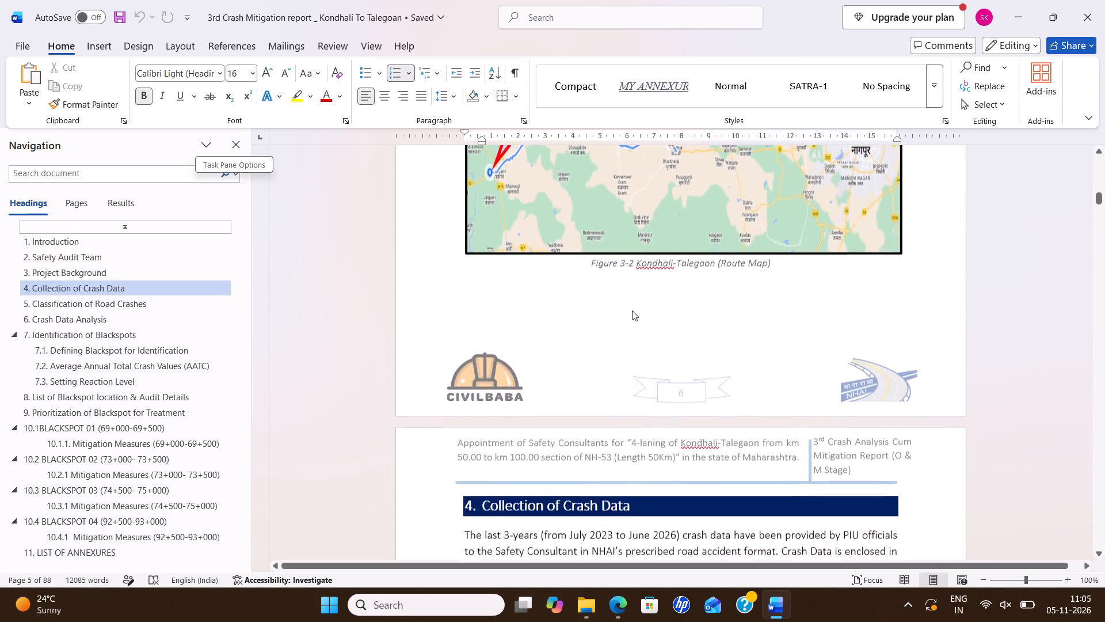
pyautogui.scroll(-6, 632, 310)
pyautogui.scroll(2, 635, 308)
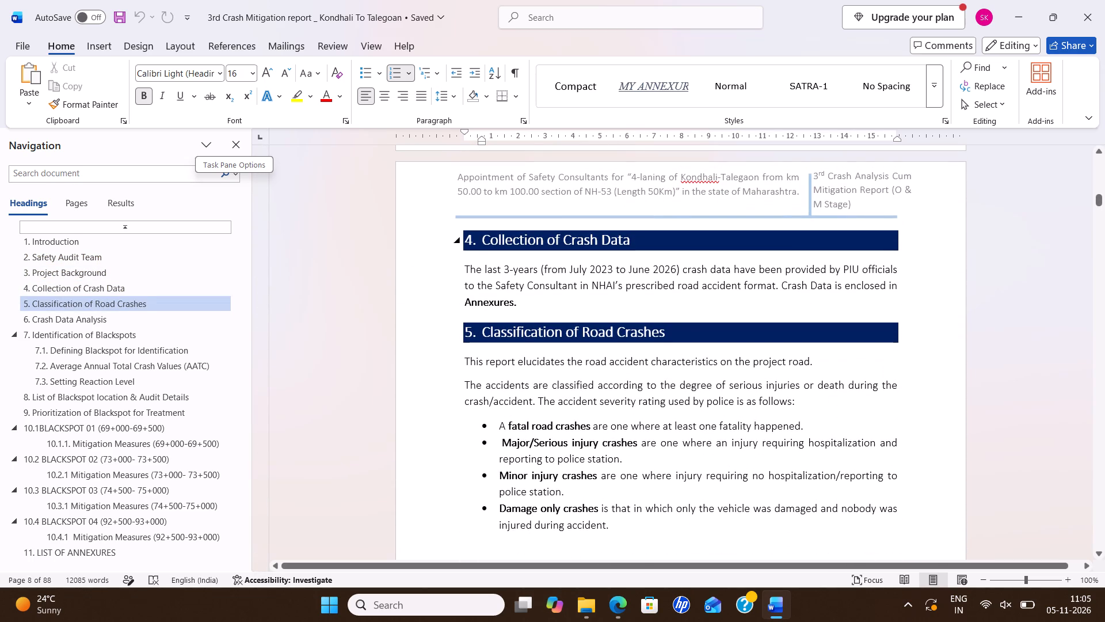
# Examine the yearly accident table, the affected-persons bar graph and the accident pie chart in section 6, Crash Data Analysis.
pyautogui.scroll(-18, 567, 300)
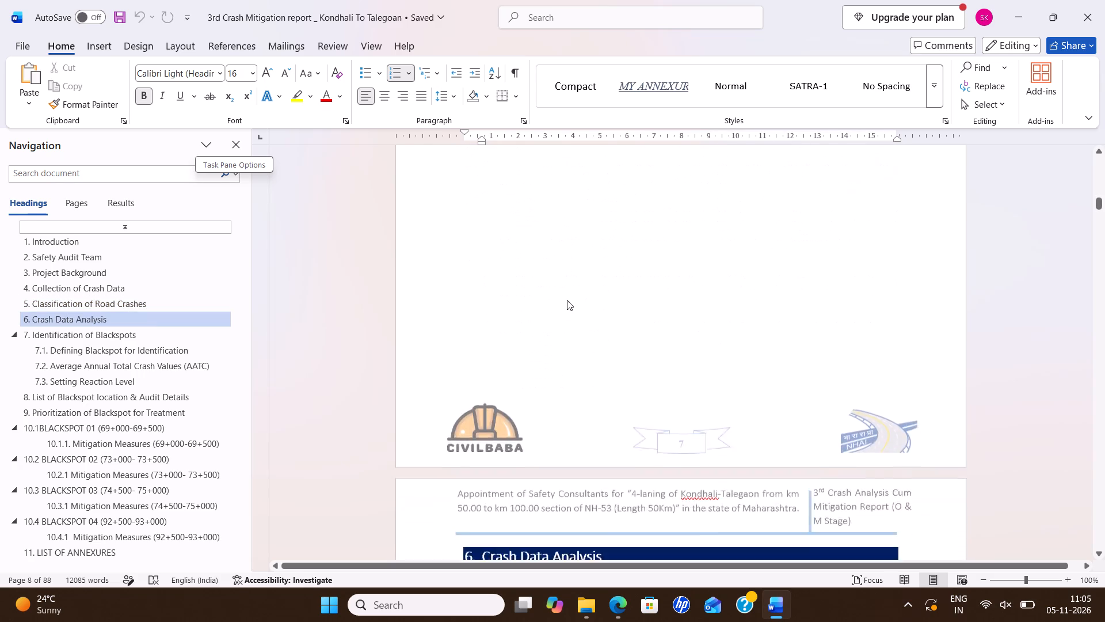
pyautogui.scroll(-4, 567, 300)
pyautogui.scroll(1, 567, 300)
pyautogui.scroll(-9, 567, 300)
pyautogui.scroll(2, 567, 300)
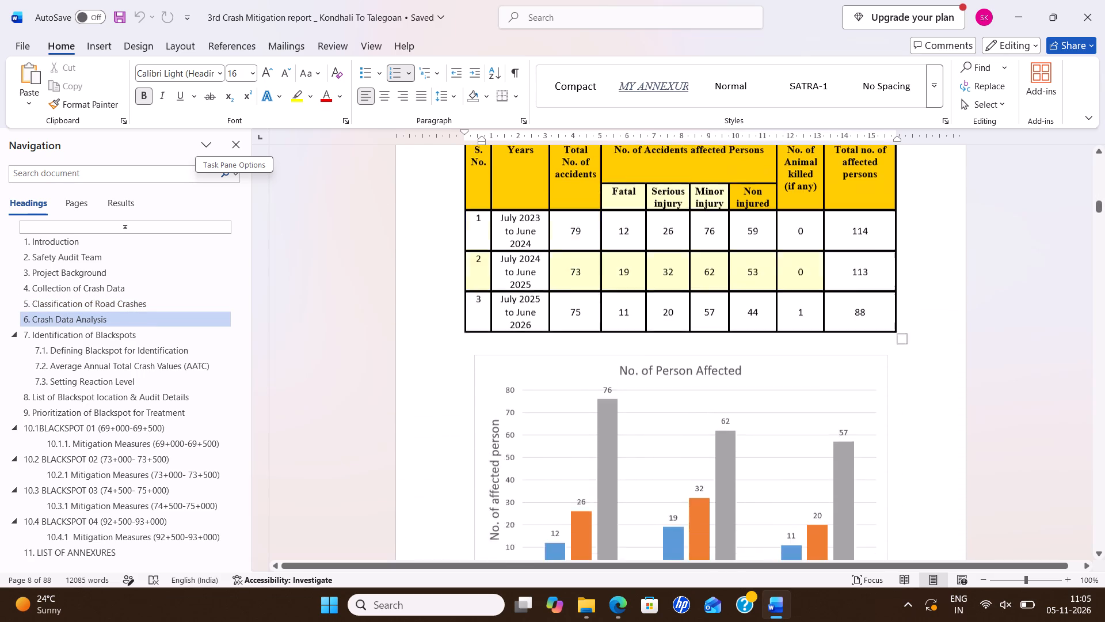
pyautogui.scroll(1, 567, 300)
pyautogui.scroll(-6, 559, 264)
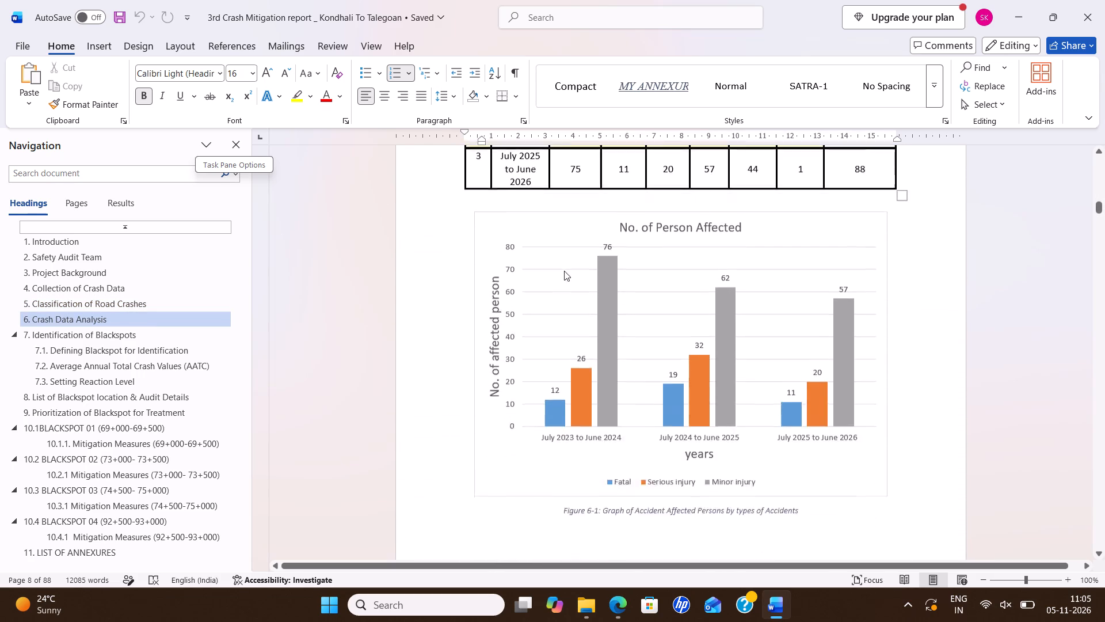
pyautogui.scroll(-15, 564, 271)
pyautogui.scroll(2, 564, 271)
pyautogui.scroll(-7, 564, 271)
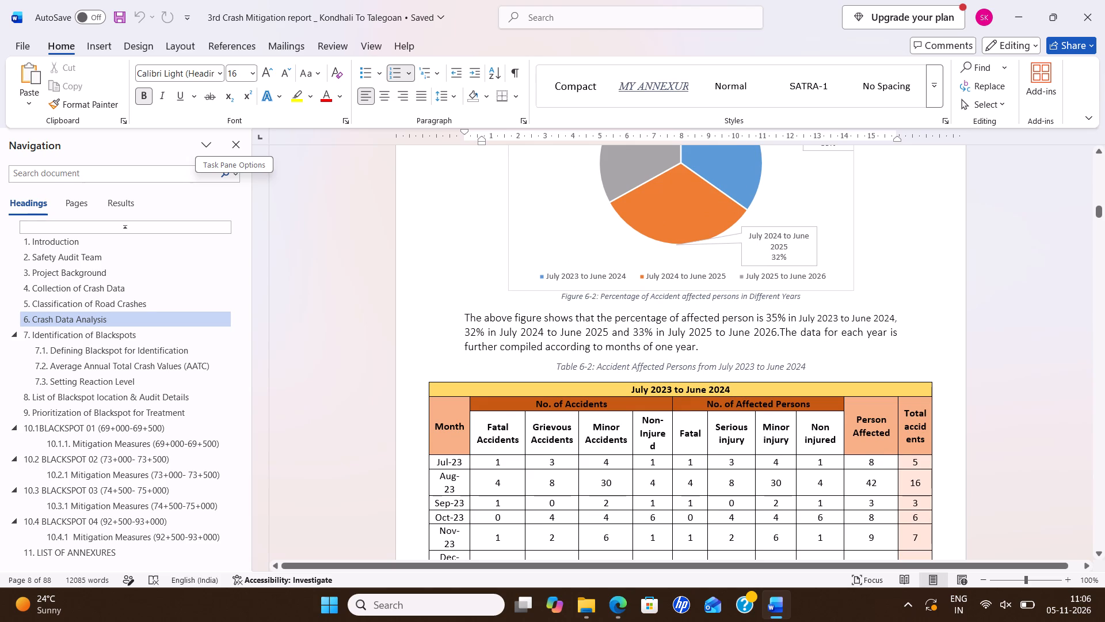
pyautogui.scroll(1, 669, 248)
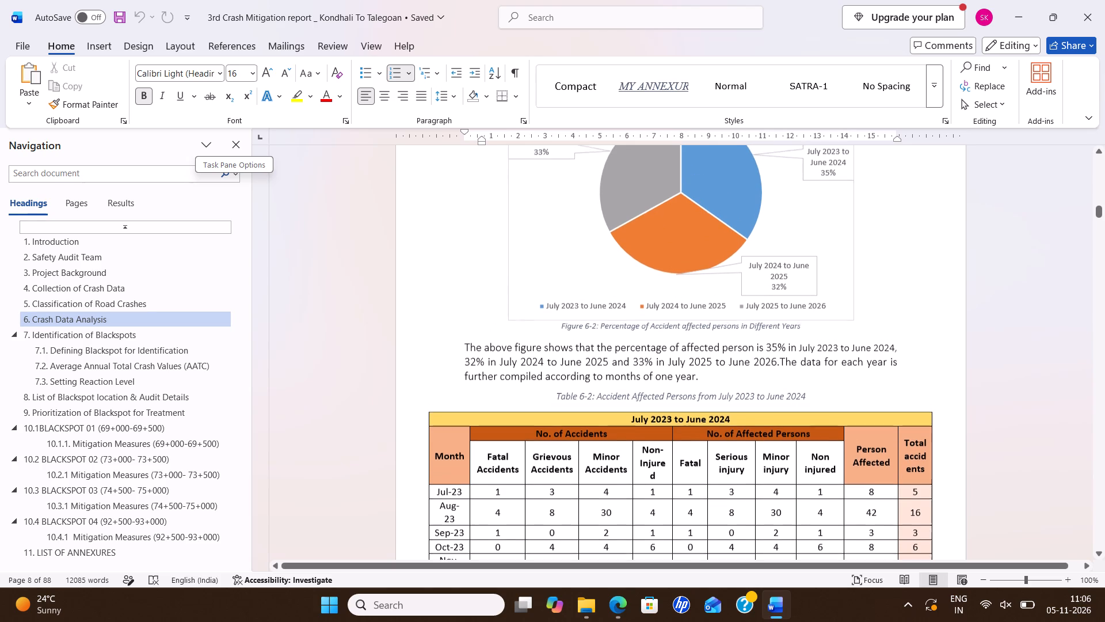
pyautogui.scroll(2, 669, 248)
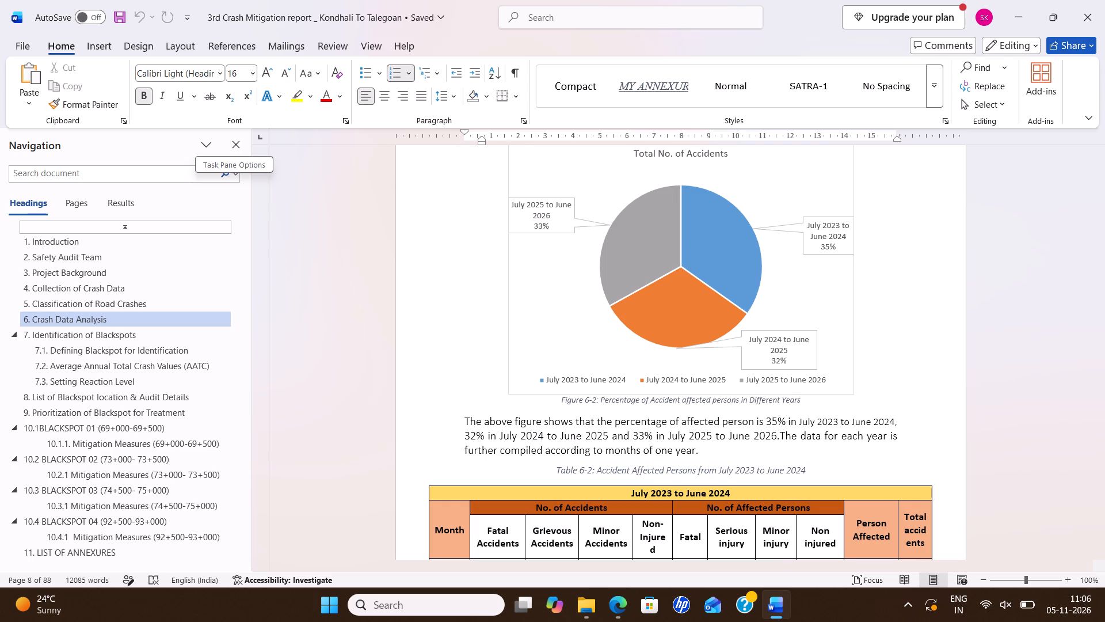
pyautogui.scroll(1, 669, 248)
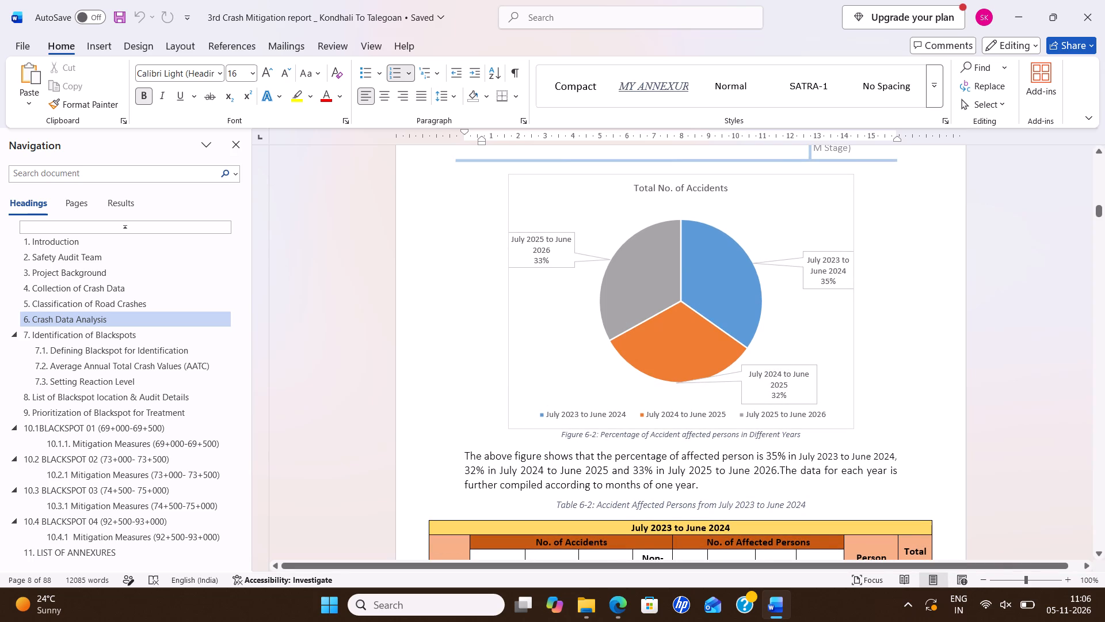
# Widen the Month column of Table 6-2 slightly so each month label fits on one line.
pyautogui.scroll(-13, 731, 344)
pyautogui.scroll(4, 773, 355)
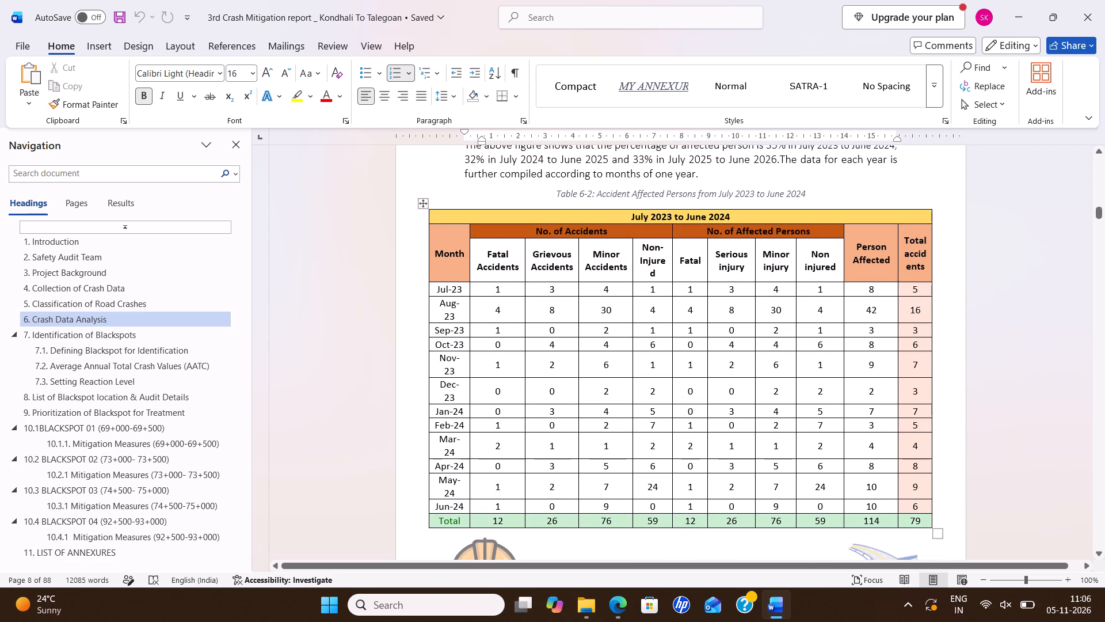
pyautogui.scroll(-9, 642, 460)
pyautogui.scroll(8, 604, 443)
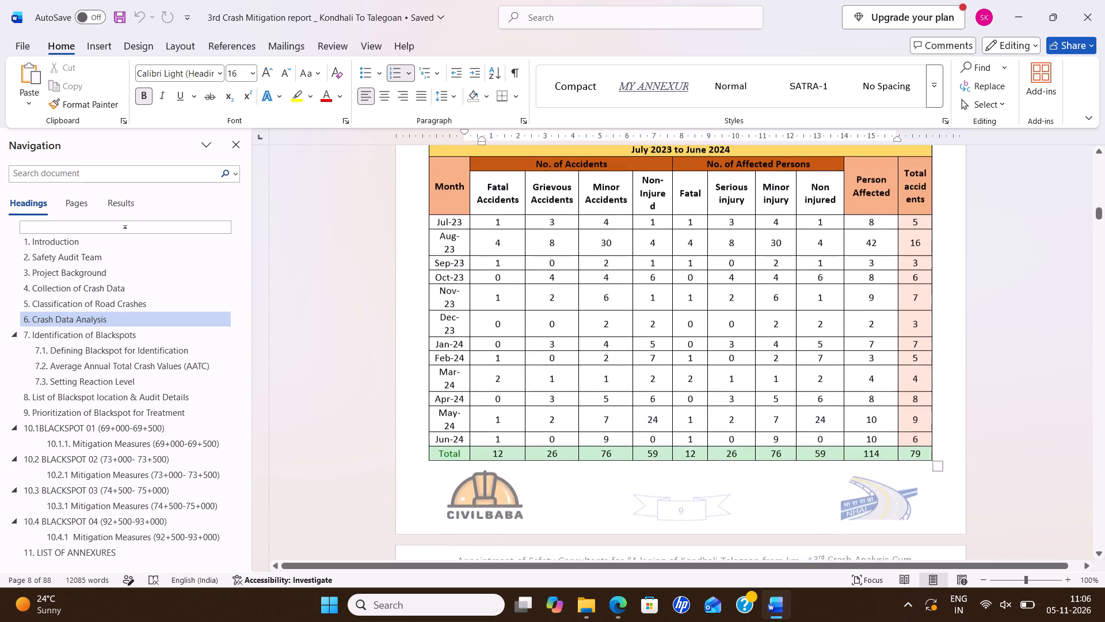
pyautogui.moveTo(468, 336); pyautogui.dragTo(479, 340)
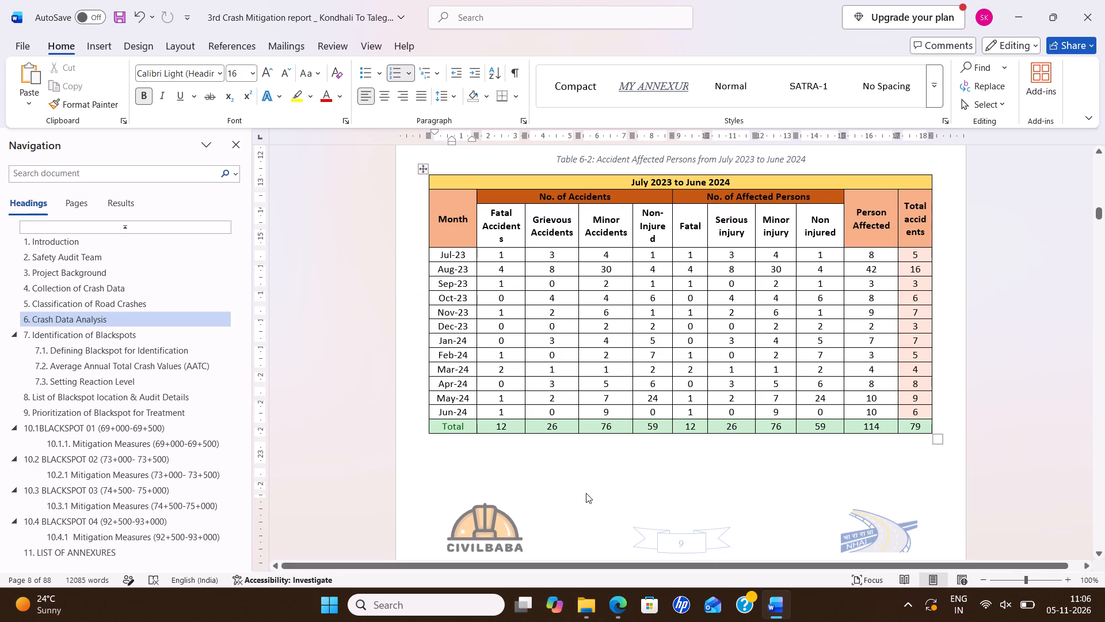
pyautogui.click(586, 493)
# Save the report.
pyautogui.hotkey('ctrl', 's')
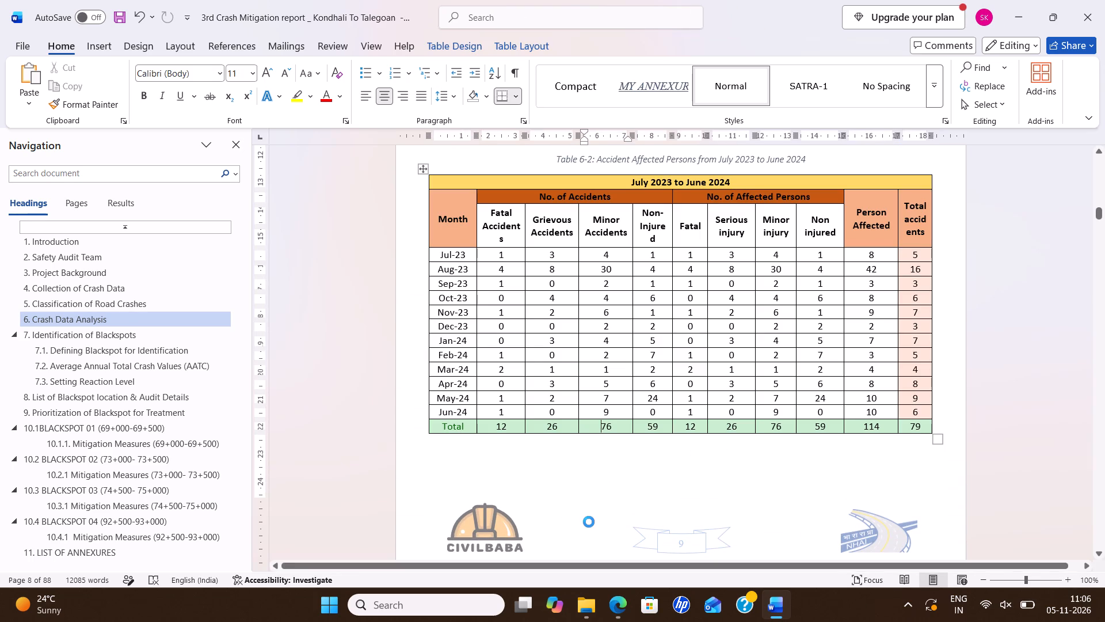
pyautogui.hotkey('ctrl', 's')
pyautogui.hotkey('ctrl', 's')
# Set the font size of the "Accident Data in July 2023 to June 2024" chart title to 12.
pyautogui.scroll(-6, 630, 428)
pyautogui.scroll(-8, 590, 395)
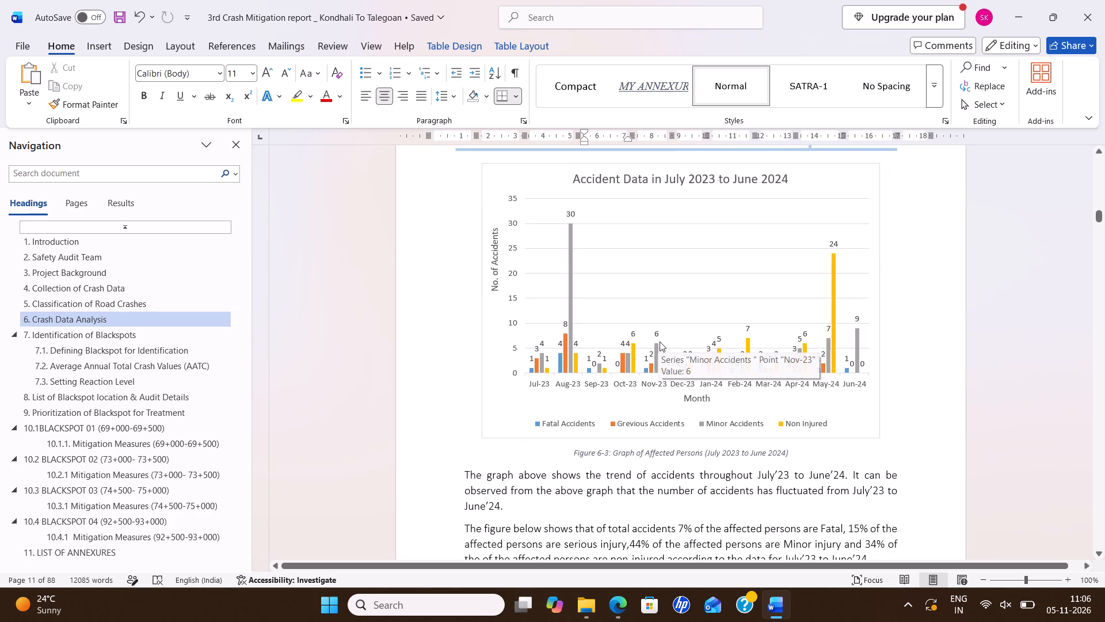
pyautogui.scroll(17, 647, 282)
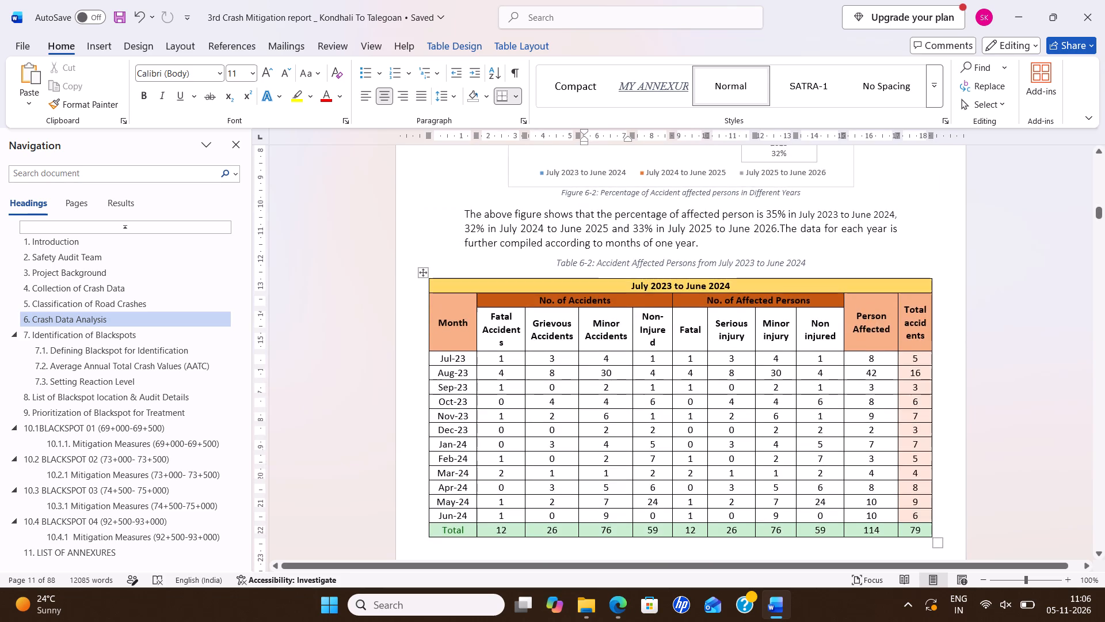
pyautogui.scroll(-11, 675, 311)
pyautogui.scroll(-1, 639, 406)
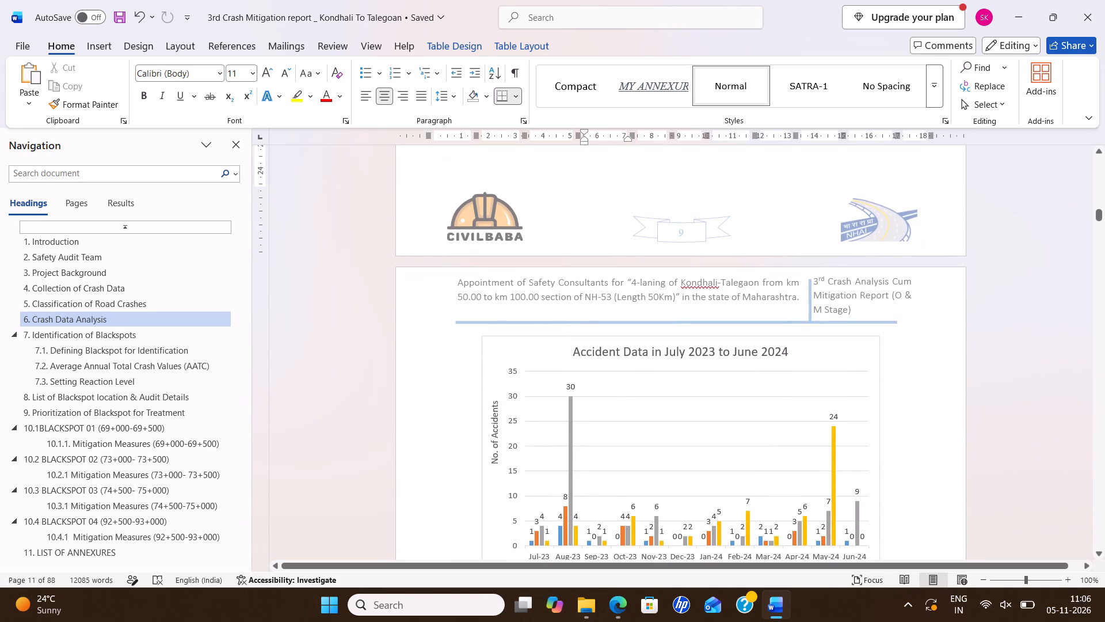
pyautogui.click(633, 354)
pyautogui.moveTo(581, 352); pyautogui.dragTo(791, 361)
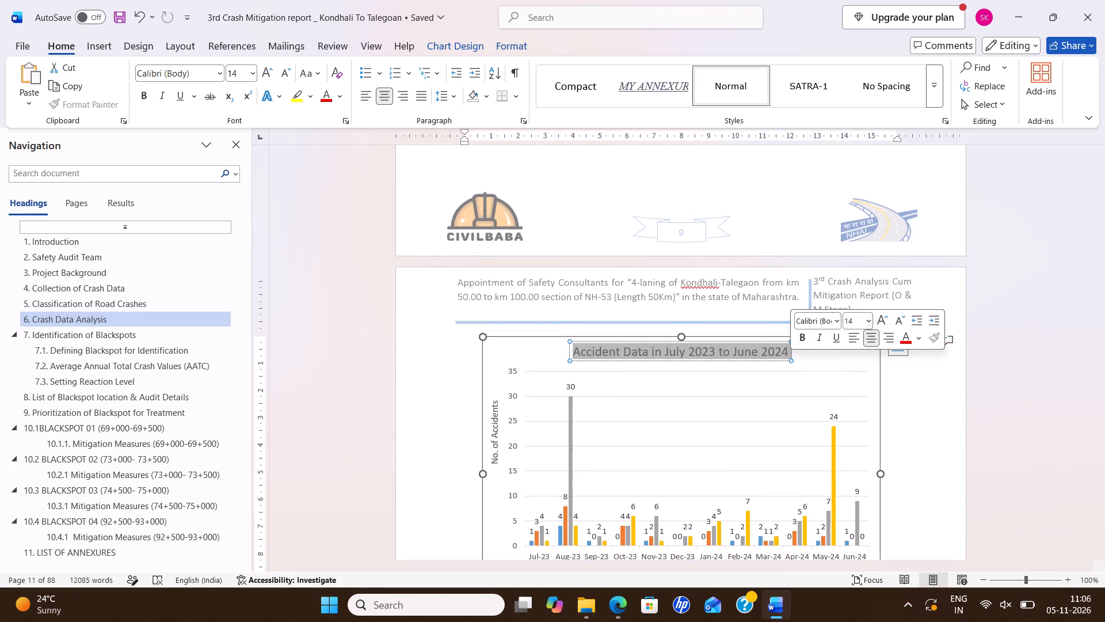
pyautogui.click(855, 325)
pyautogui.write('12')
pyautogui.press('Return')
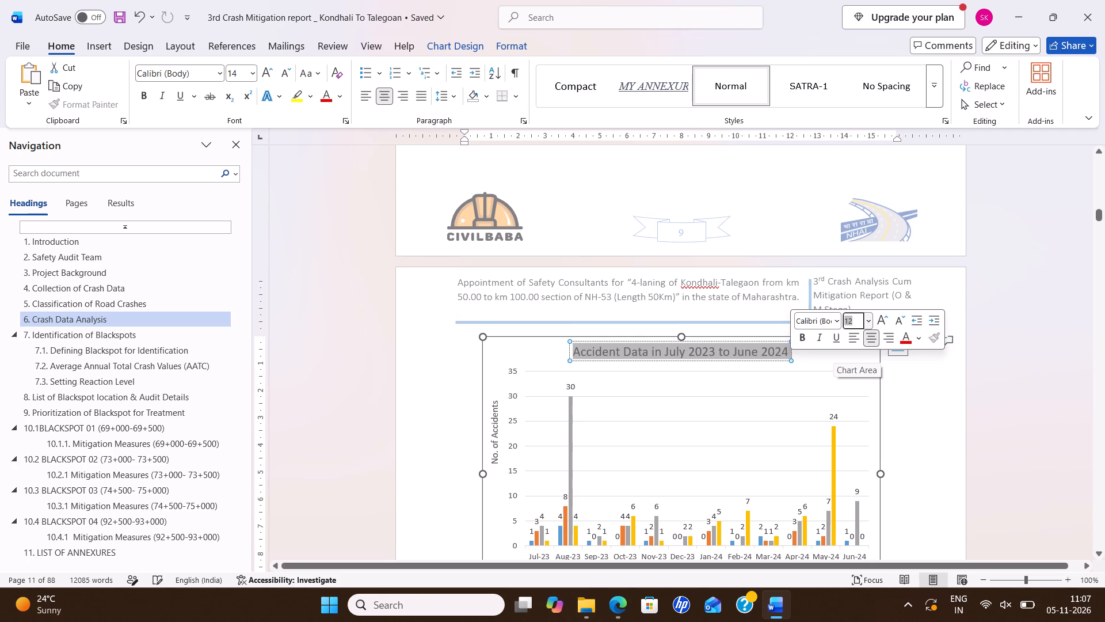
# Remove the blank line above the "No. of Person Affected in July 2023 to June 2024" pie chart.
pyautogui.click(714, 383)
pyautogui.scroll(-3, 704, 383)
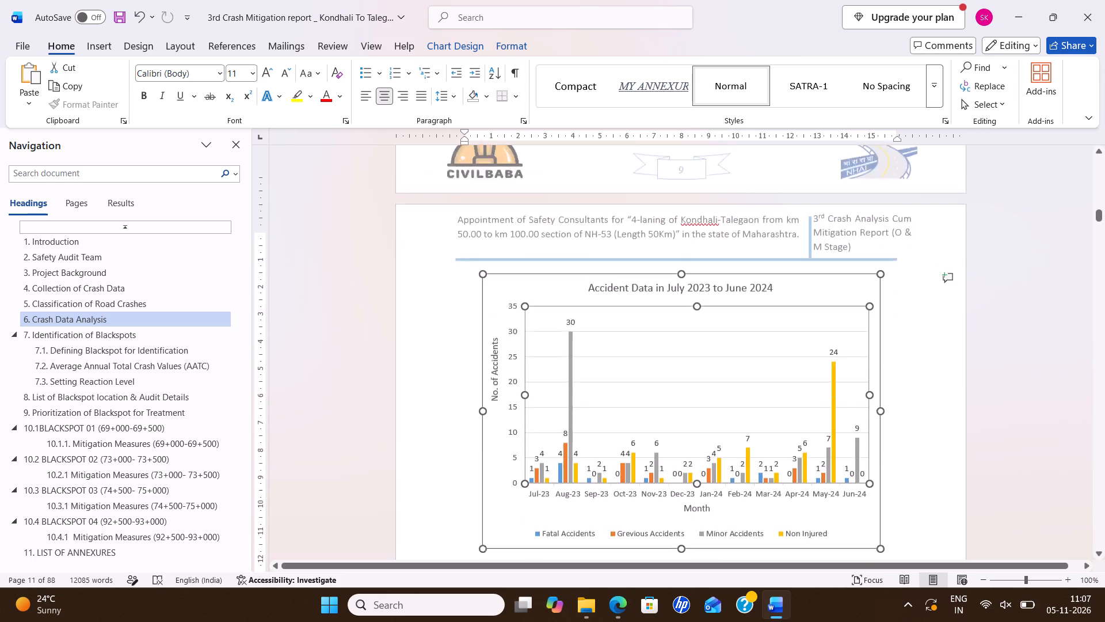
pyautogui.scroll(-4, 704, 383)
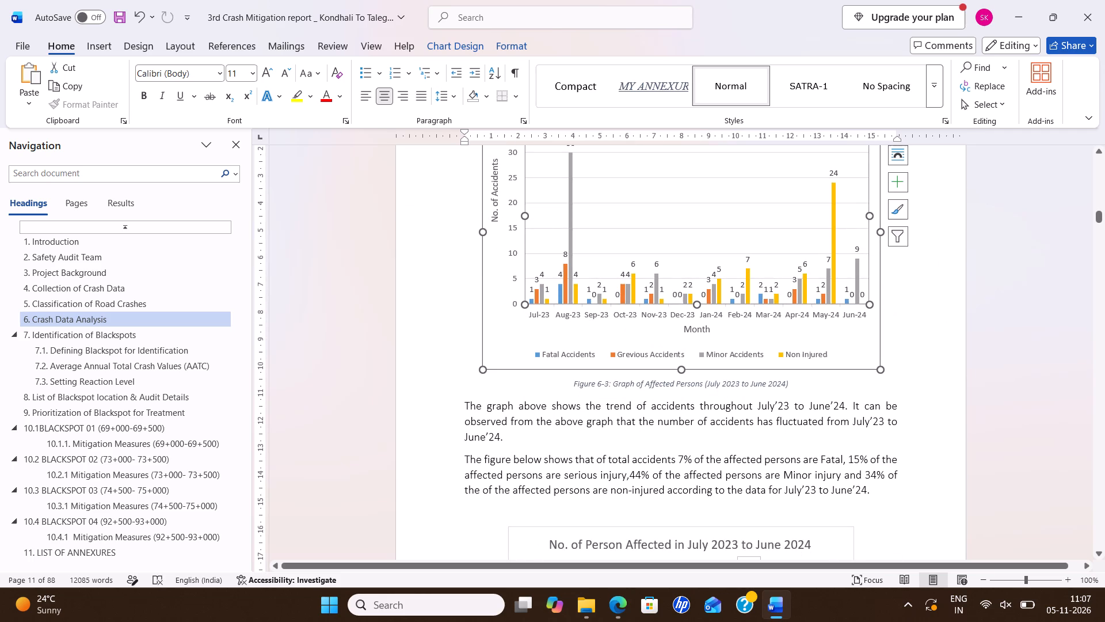
pyautogui.scroll(-2, 609, 465)
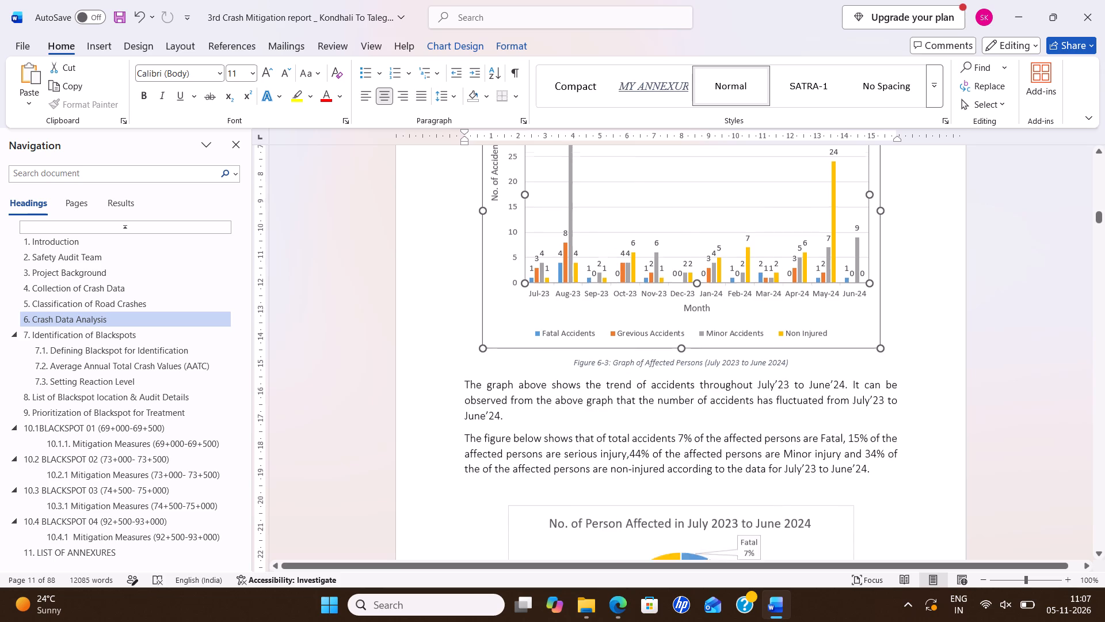
pyautogui.scroll(-4, 608, 465)
pyautogui.click(573, 443)
pyautogui.click(629, 309)
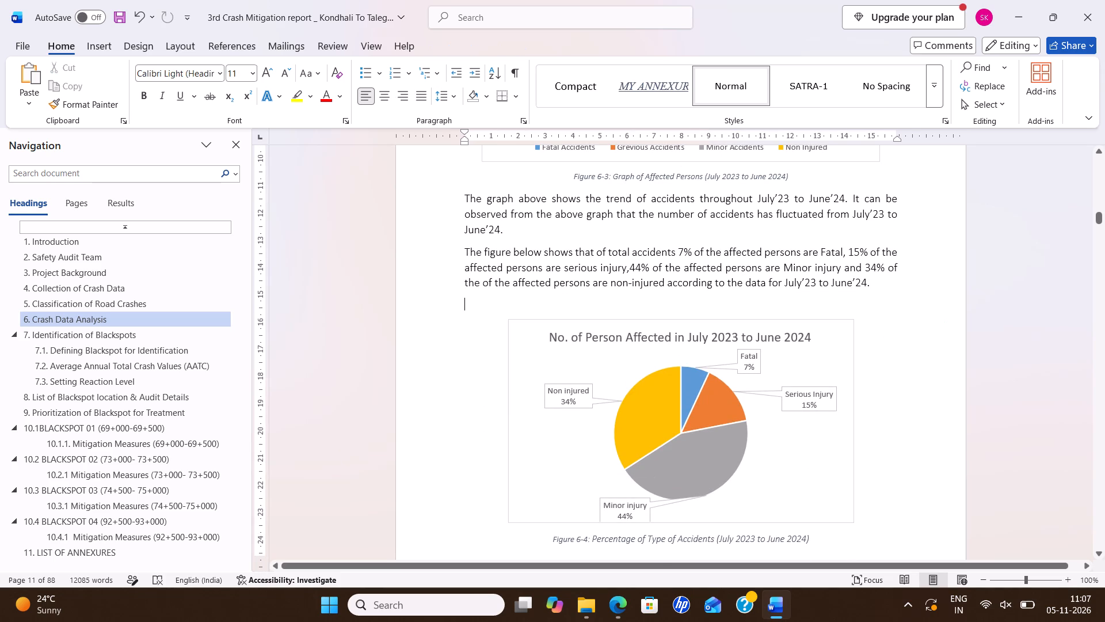
pyautogui.press('BackSpace')
# Widen the pie chart of Figure 6-4 slightly.
pyautogui.click(530, 382)
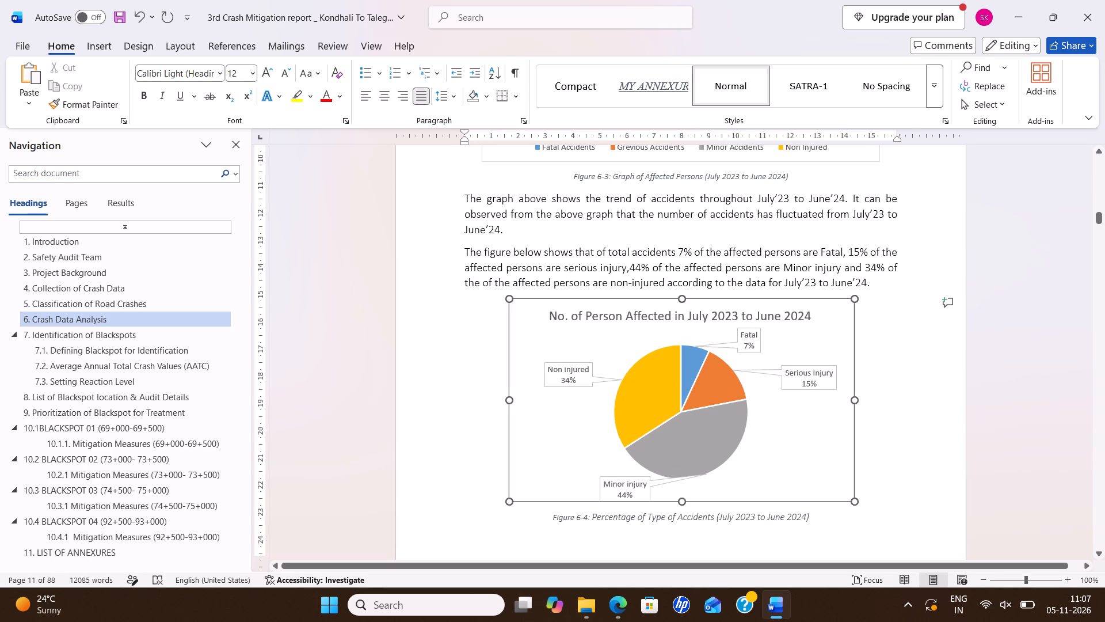
pyautogui.moveTo(509, 399); pyautogui.dragTo(468, 400)
# Set the font size of the pie chart's title "No. of Person Affected in July 2023 to June 2024" to 12.
pyautogui.click(548, 320)
pyautogui.moveTo(540, 316); pyautogui.dragTo(704, 329)
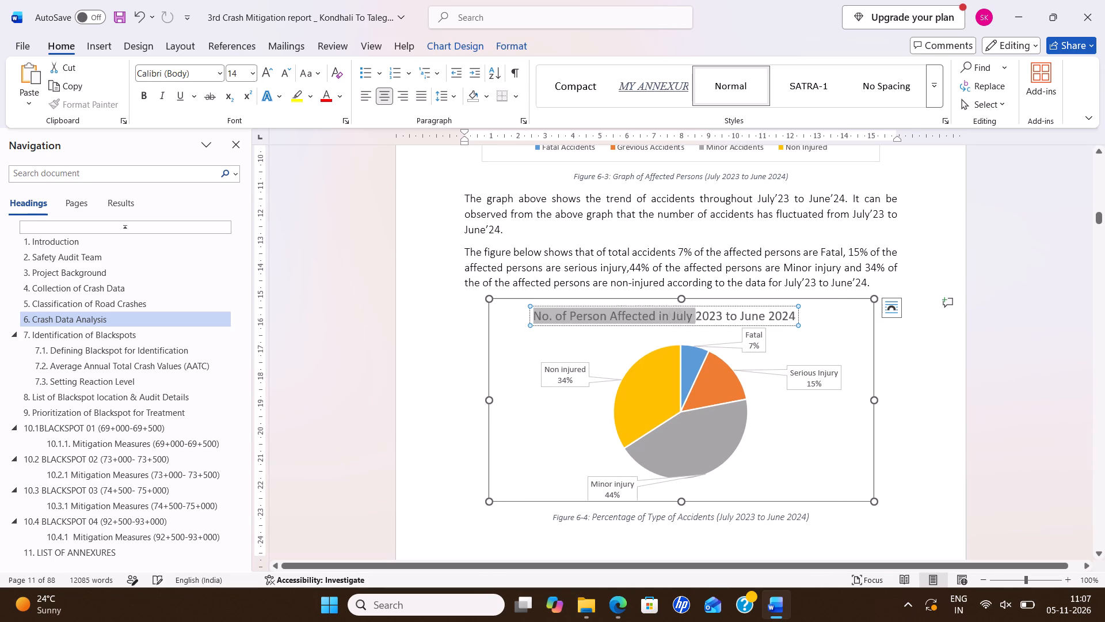
pyautogui.moveTo(704, 329); pyautogui.dragTo(796, 327)
pyautogui.click(863, 289)
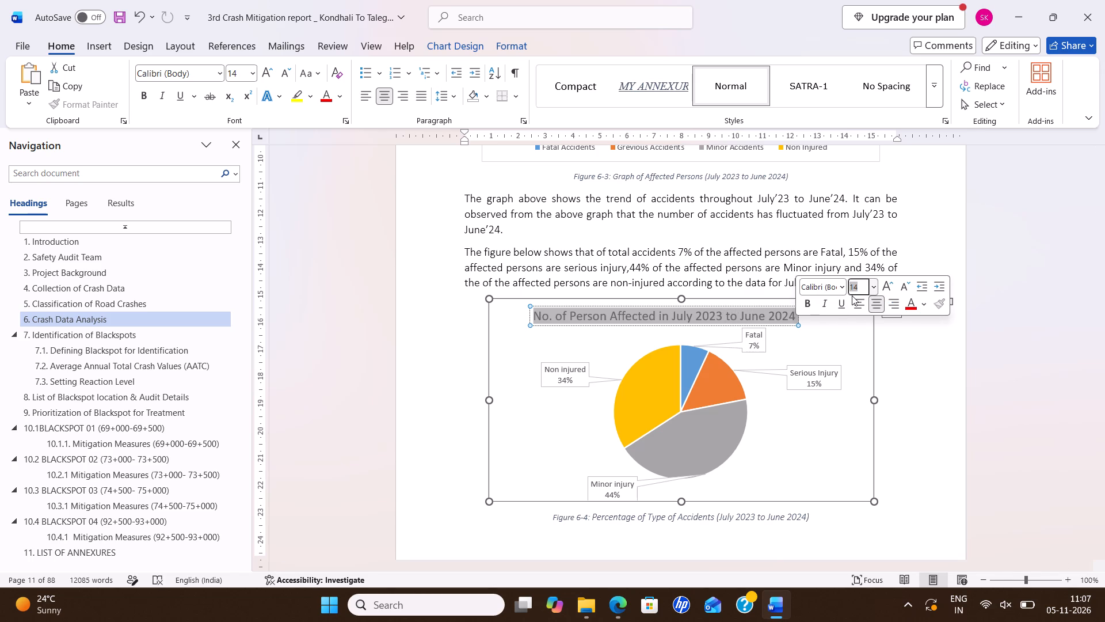
pyautogui.write('12')
pyautogui.press('Return')
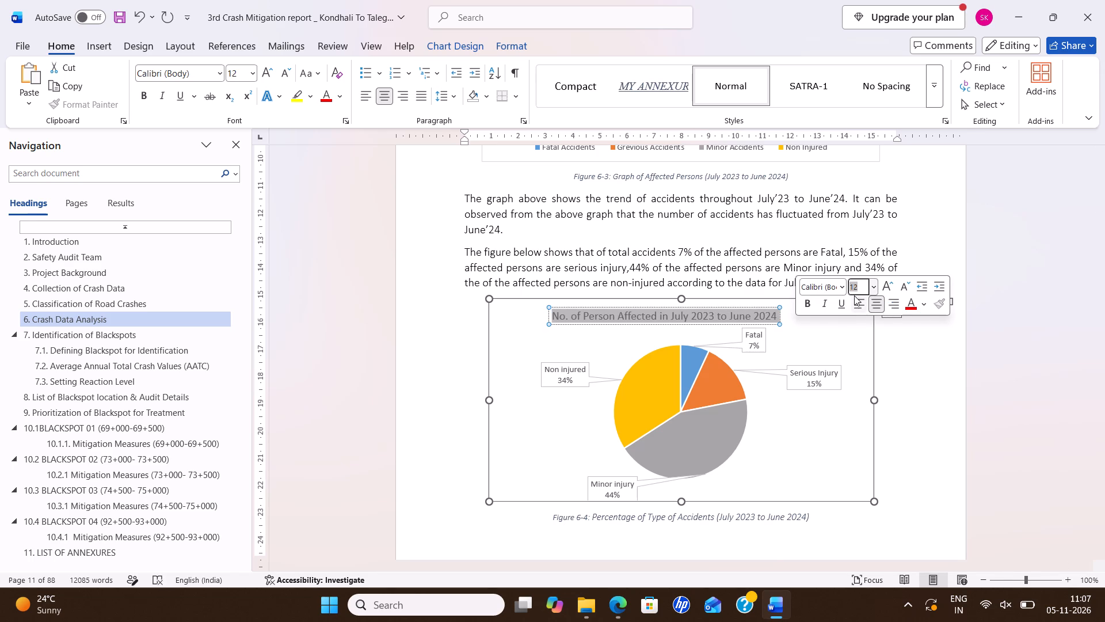
pyautogui.click(841, 332)
# Move the pie chart's title sideways so it sits centred above the pie.
pyautogui.click(712, 314)
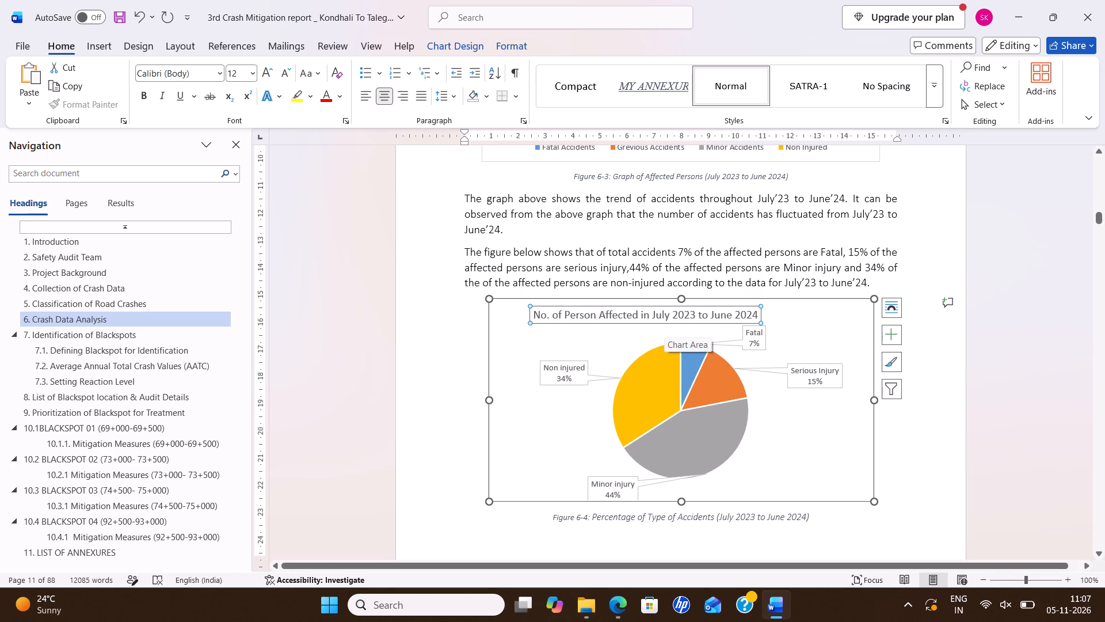
pyautogui.moveTo(660, 323); pyautogui.dragTo(700, 323)
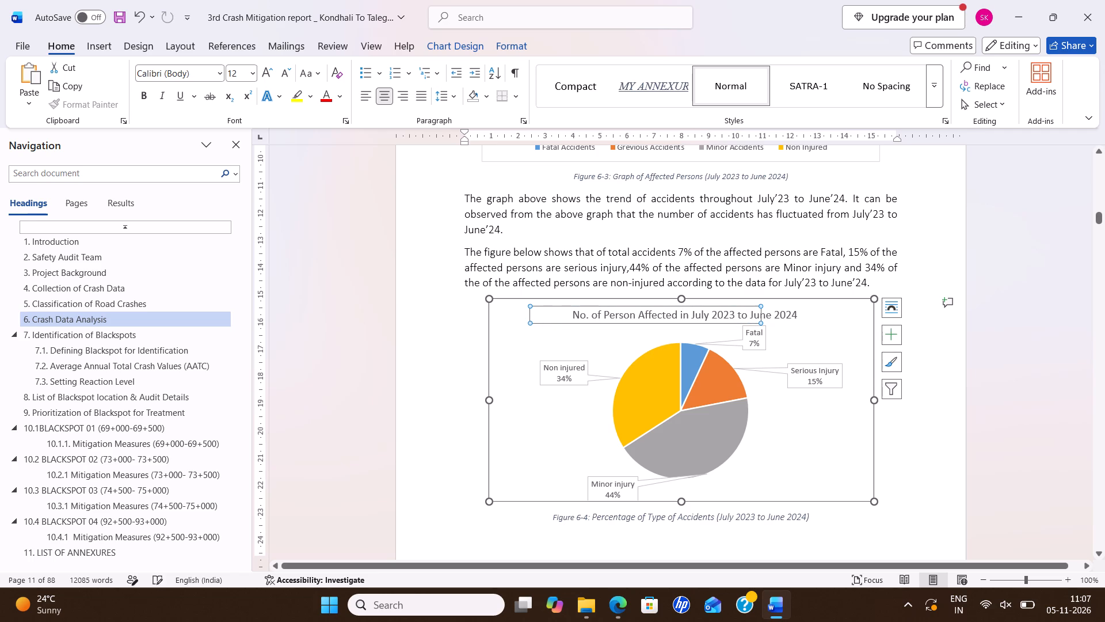
pyautogui.click(809, 453)
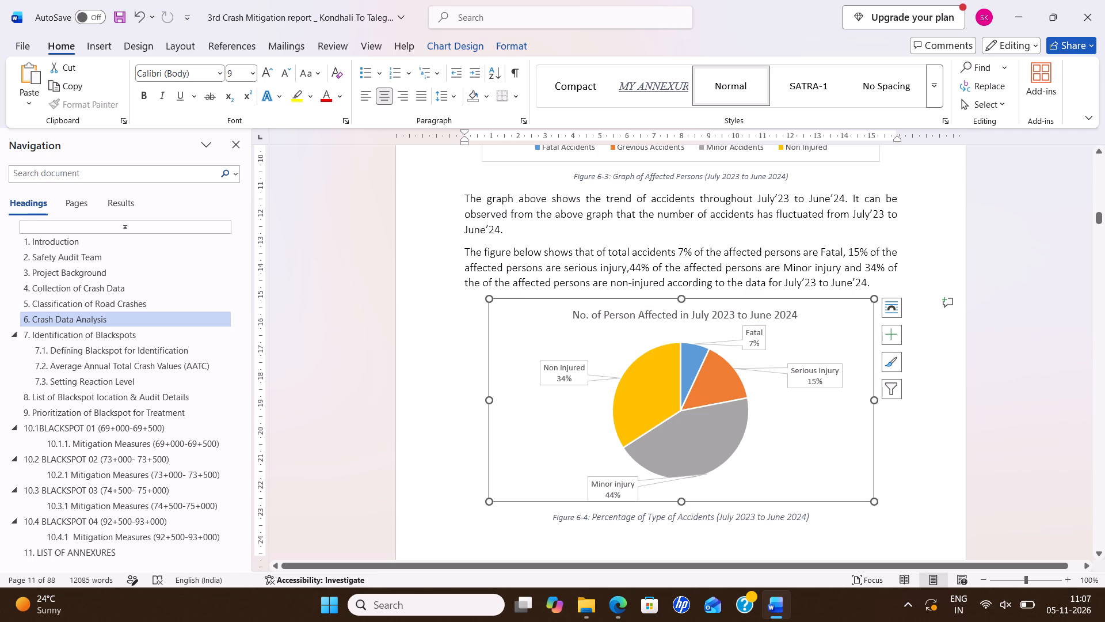
# Move the "Minor injury 44%" data label up and outward, clear of the pie chart's lower border.
pyautogui.click(593, 479)
pyautogui.moveTo(592, 477); pyautogui.dragTo(562, 460)
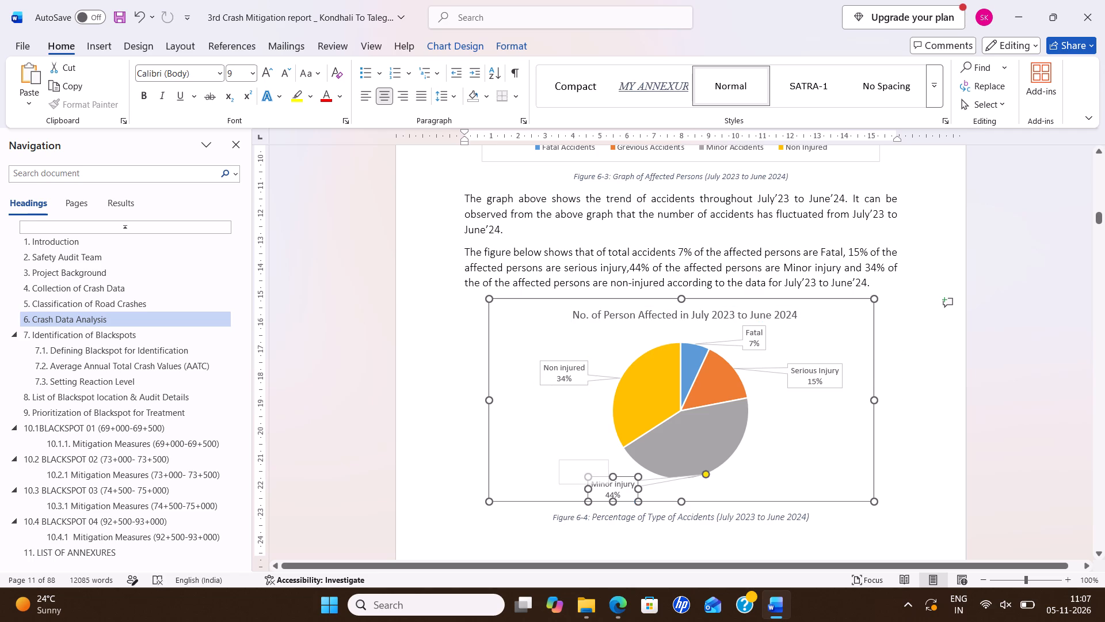
pyautogui.moveTo(562, 460); pyautogui.dragTo(562, 460)
pyautogui.click(836, 450)
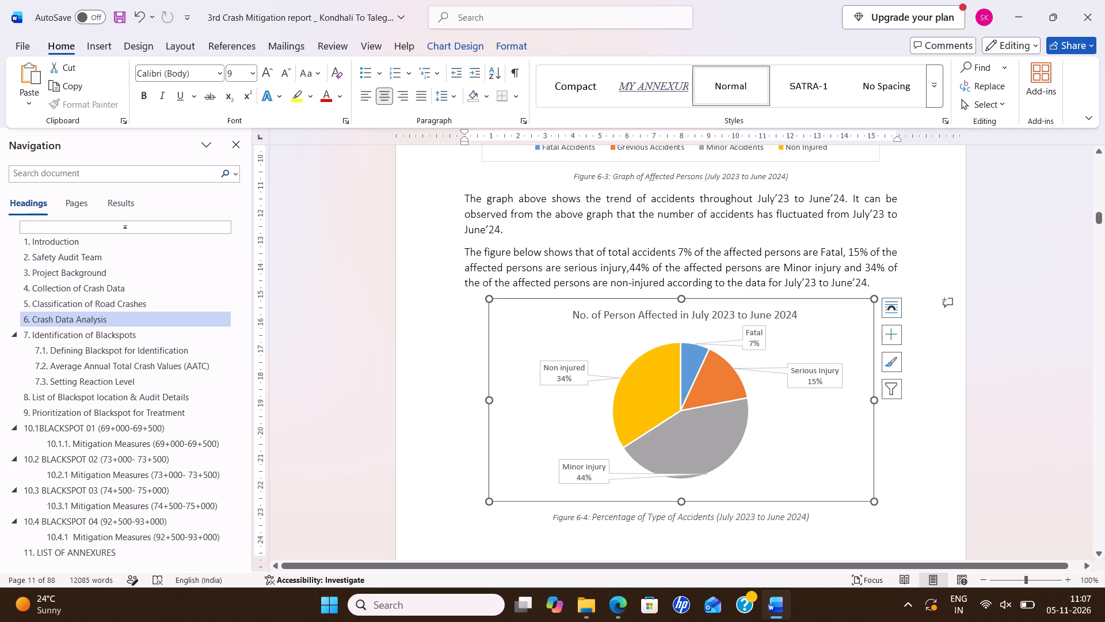
# Check the title font size of the Figure 6-5 chart comparing affected persons with number of accidents.
pyautogui.scroll(-10, 786, 419)
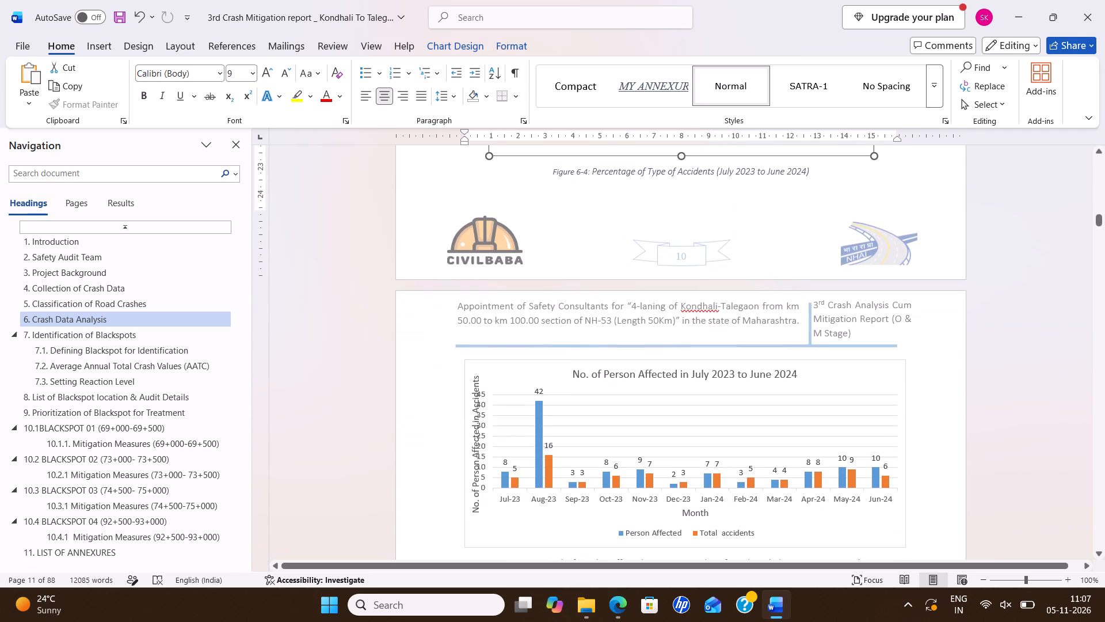
pyautogui.scroll(-2, 786, 419)
pyautogui.click(653, 304)
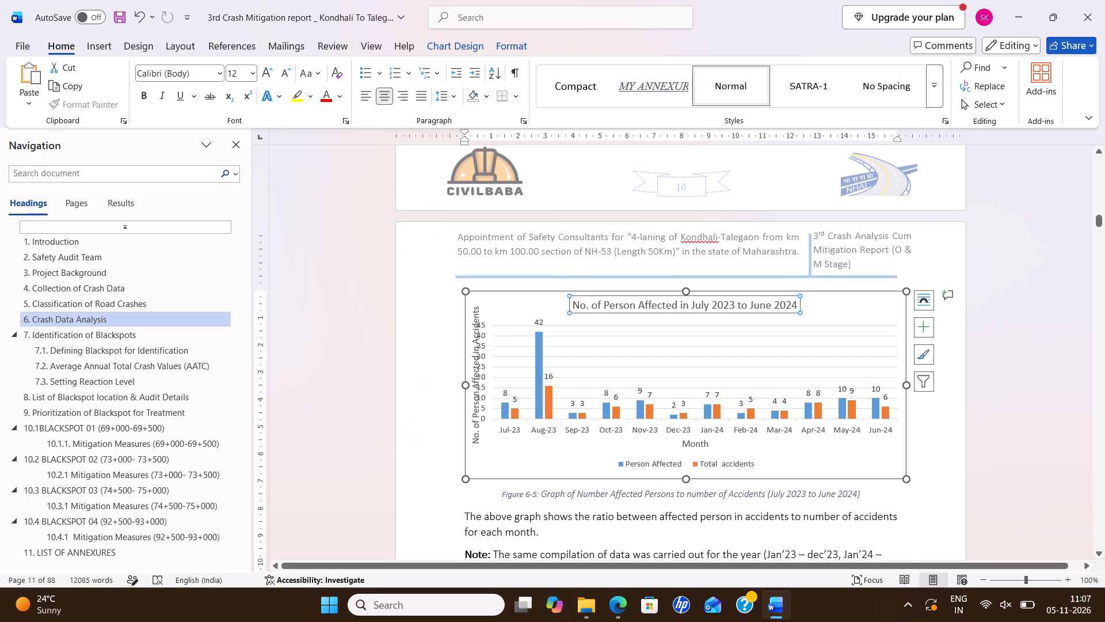
pyautogui.moveTo(653, 304); pyautogui.dragTo(659, 309)
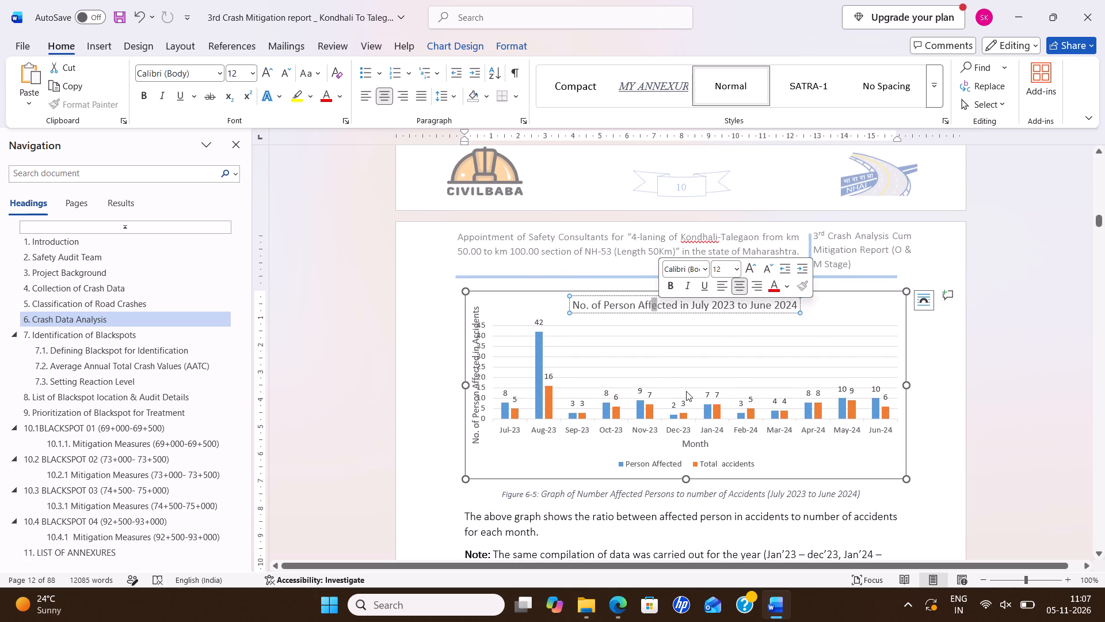
# Correct the "Non Injured" header under No. of Accidents in Table 6-3 to "Non-Injured".
pyautogui.scroll(-9, 688, 400)
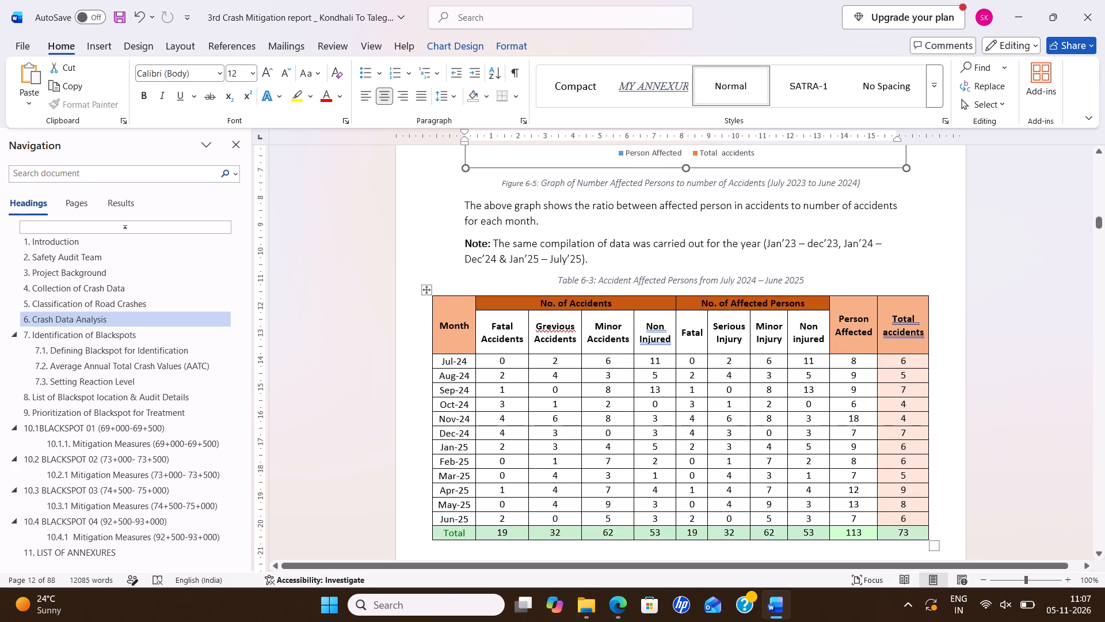
pyautogui.click(654, 326)
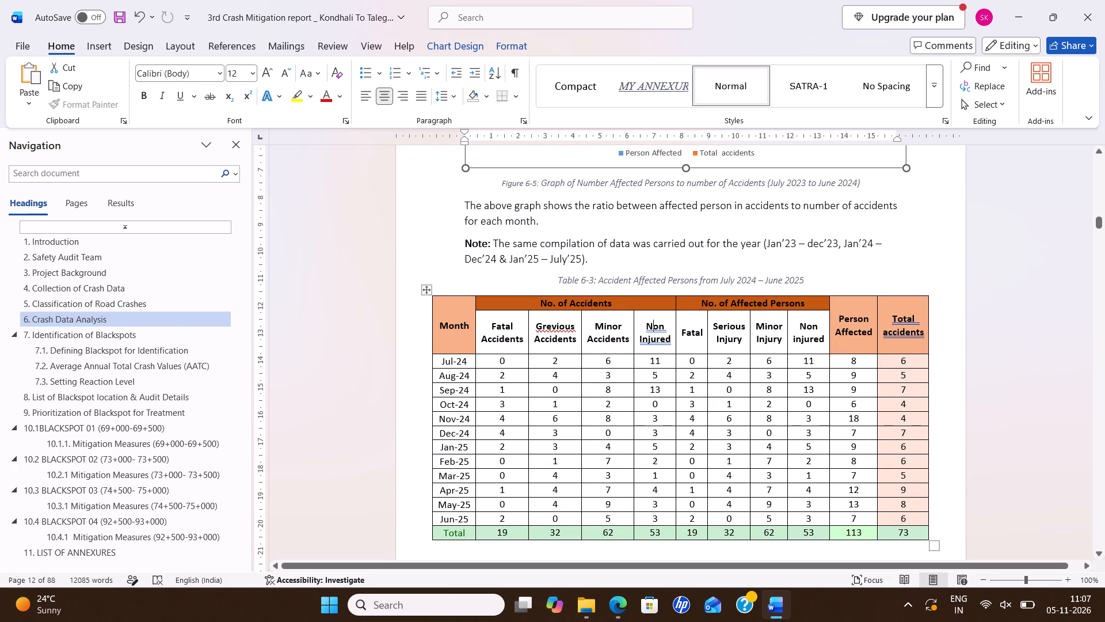
pyautogui.rightClick(654, 326)
pyautogui.click(609, 64)
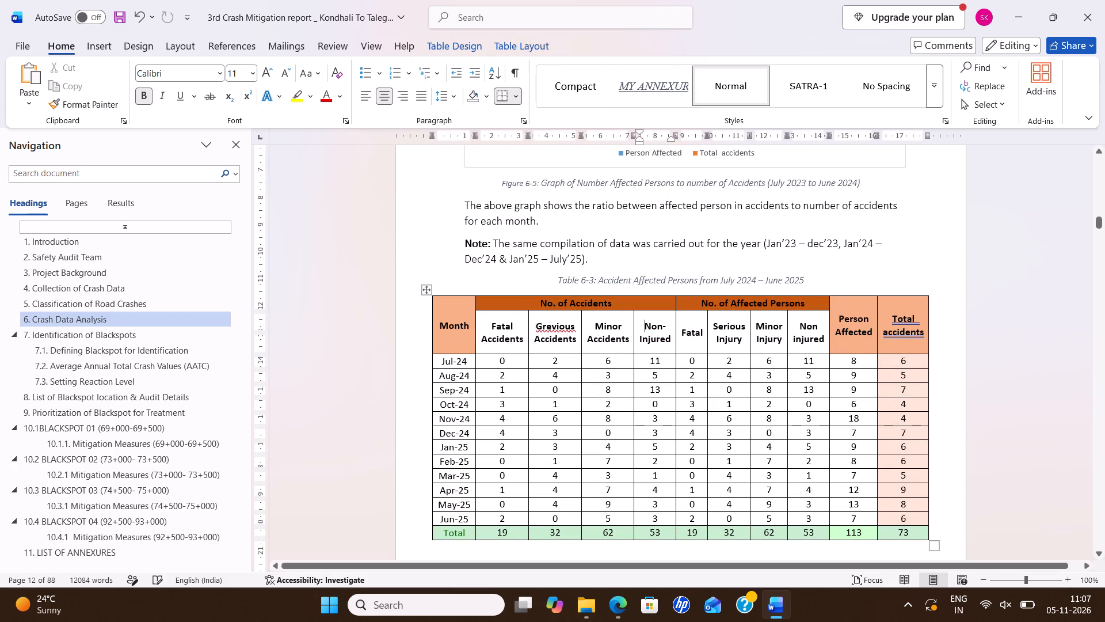
# Apply the suggested grammar correction "Total accidents" to the last column header of Table 6-3.
pyautogui.click(902, 337)
pyautogui.rightClick(902, 337)
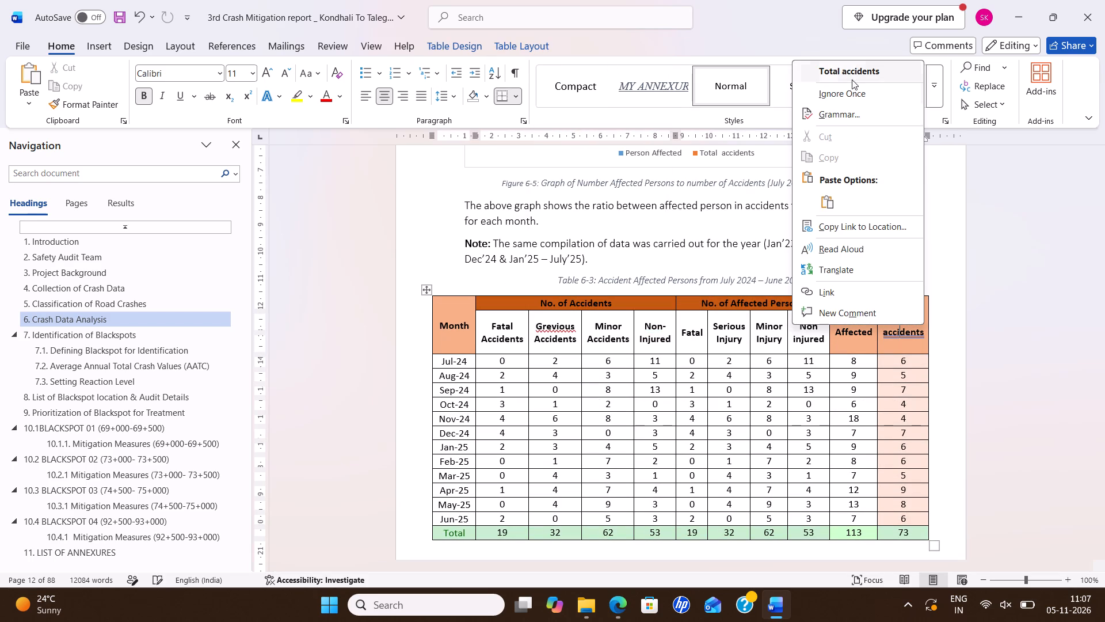
pyautogui.click(852, 76)
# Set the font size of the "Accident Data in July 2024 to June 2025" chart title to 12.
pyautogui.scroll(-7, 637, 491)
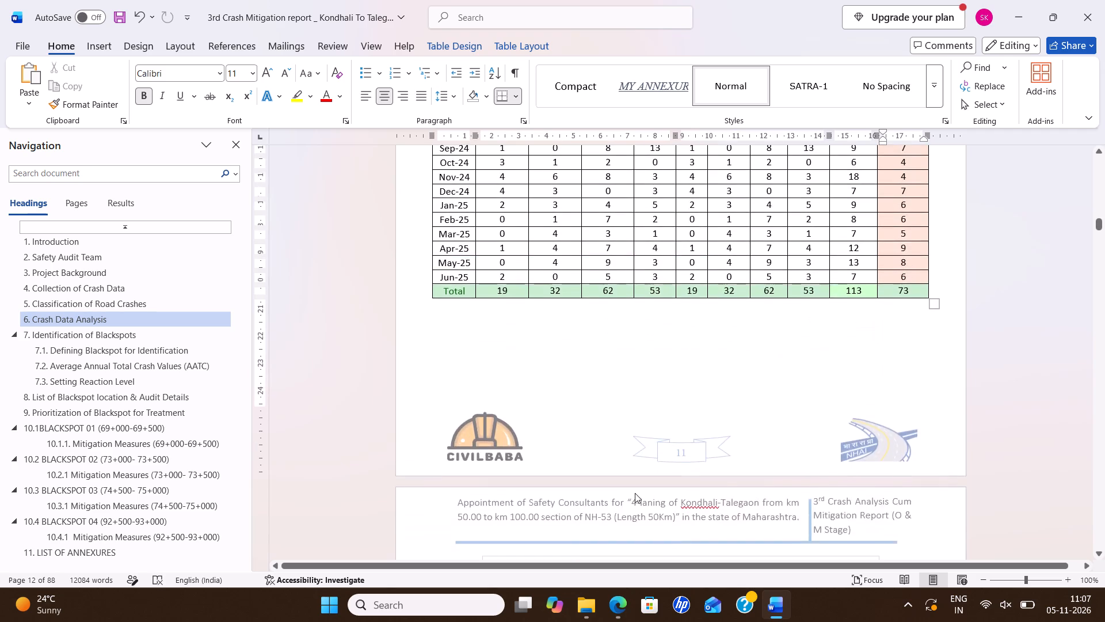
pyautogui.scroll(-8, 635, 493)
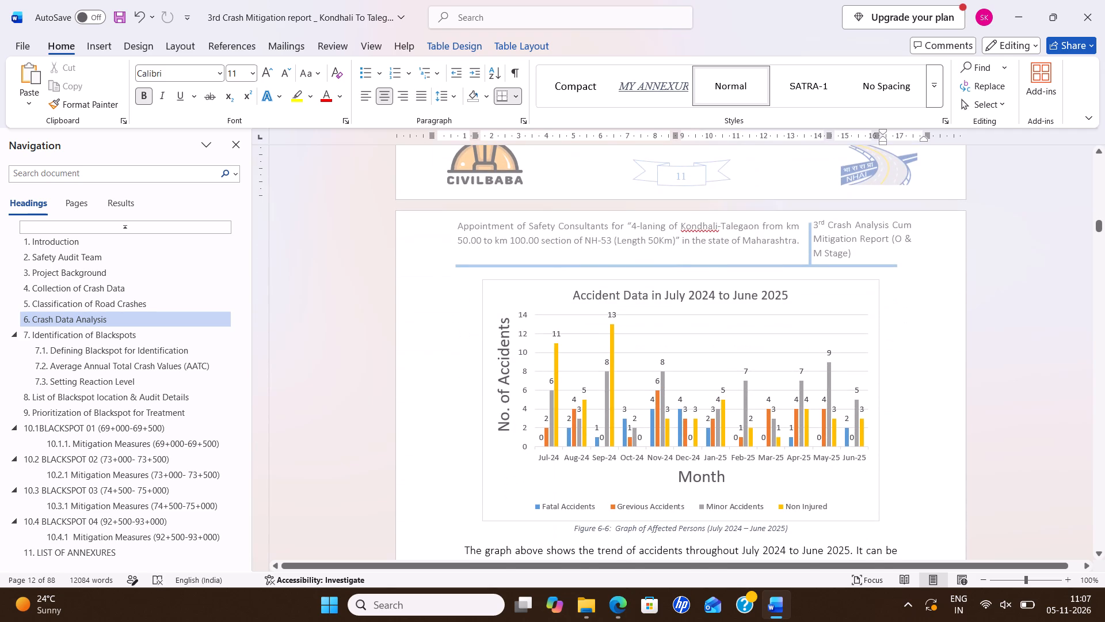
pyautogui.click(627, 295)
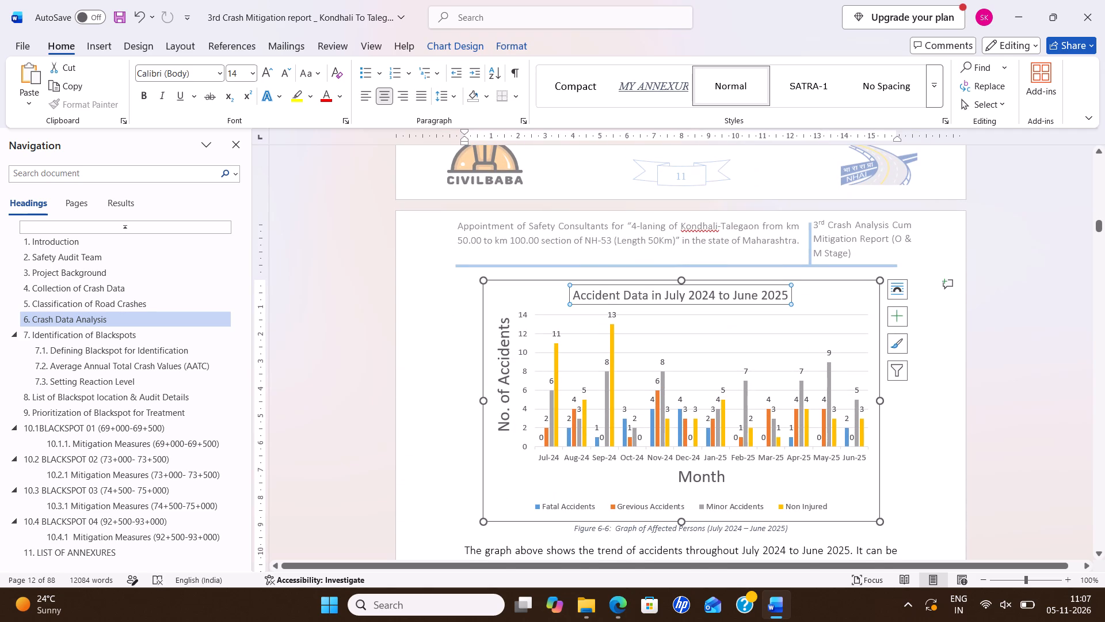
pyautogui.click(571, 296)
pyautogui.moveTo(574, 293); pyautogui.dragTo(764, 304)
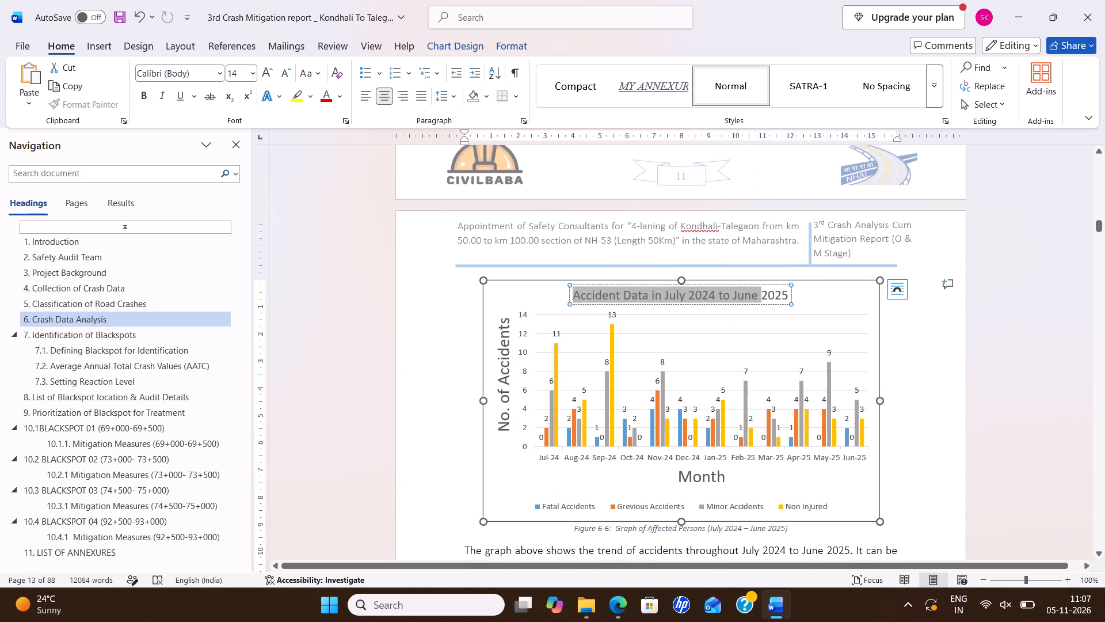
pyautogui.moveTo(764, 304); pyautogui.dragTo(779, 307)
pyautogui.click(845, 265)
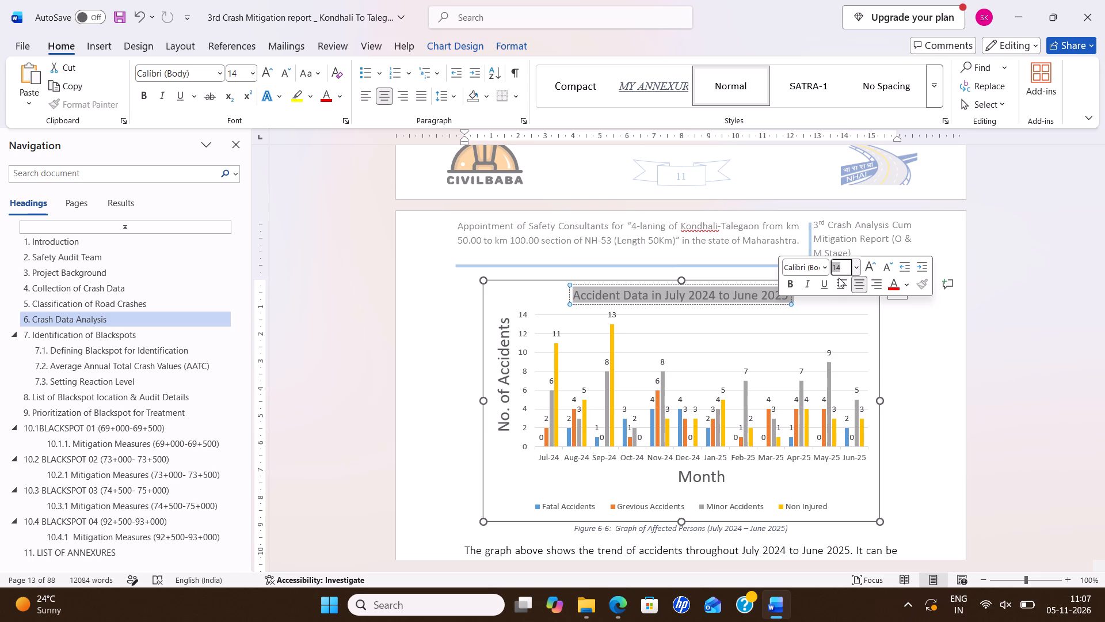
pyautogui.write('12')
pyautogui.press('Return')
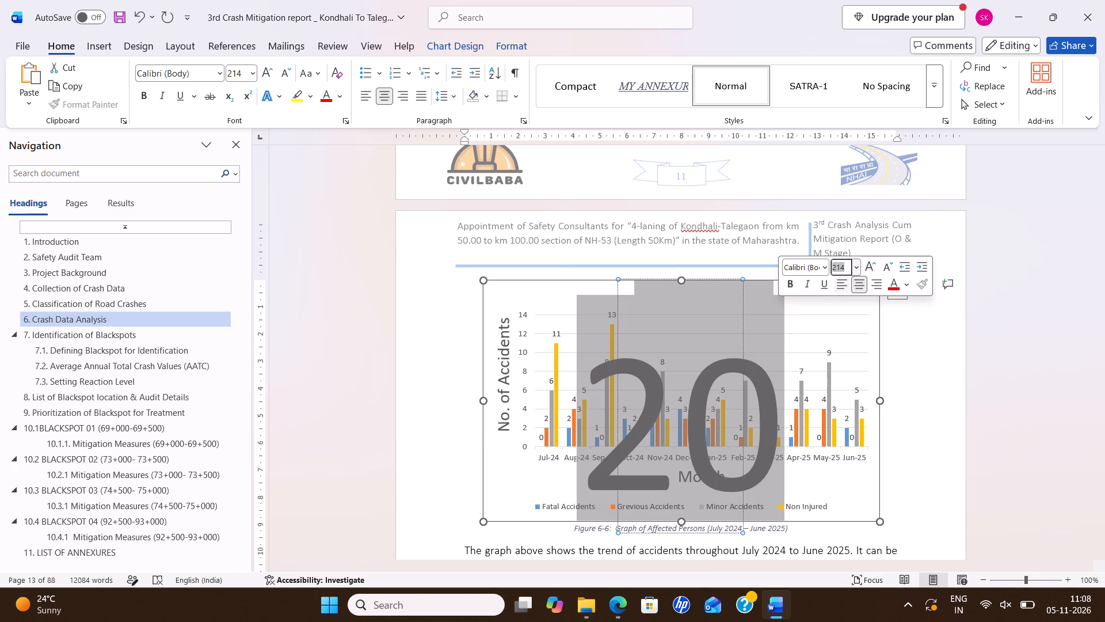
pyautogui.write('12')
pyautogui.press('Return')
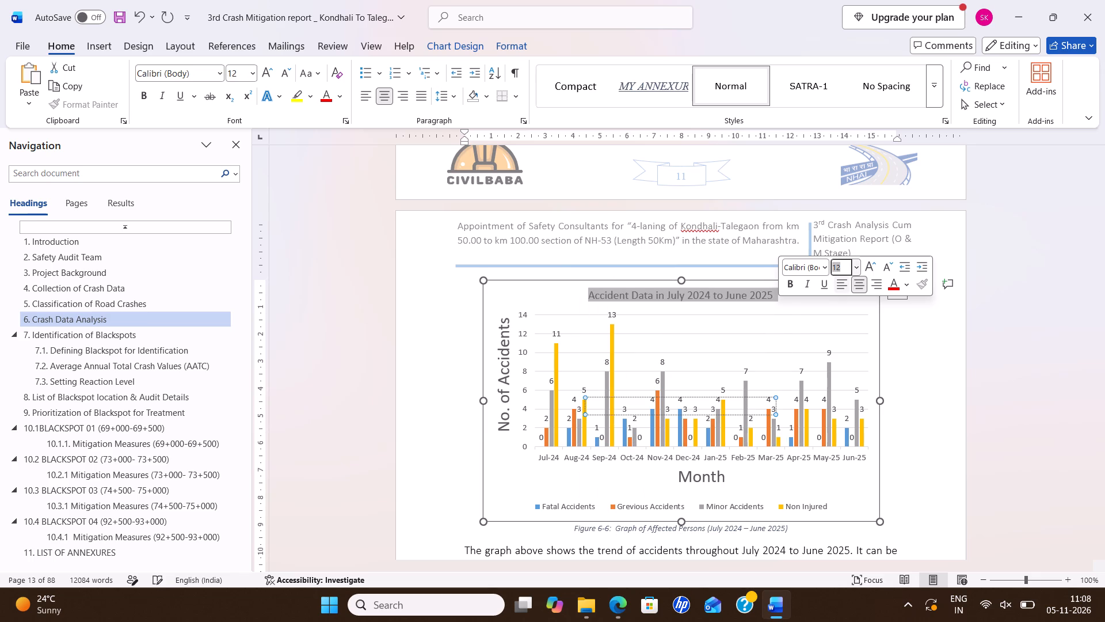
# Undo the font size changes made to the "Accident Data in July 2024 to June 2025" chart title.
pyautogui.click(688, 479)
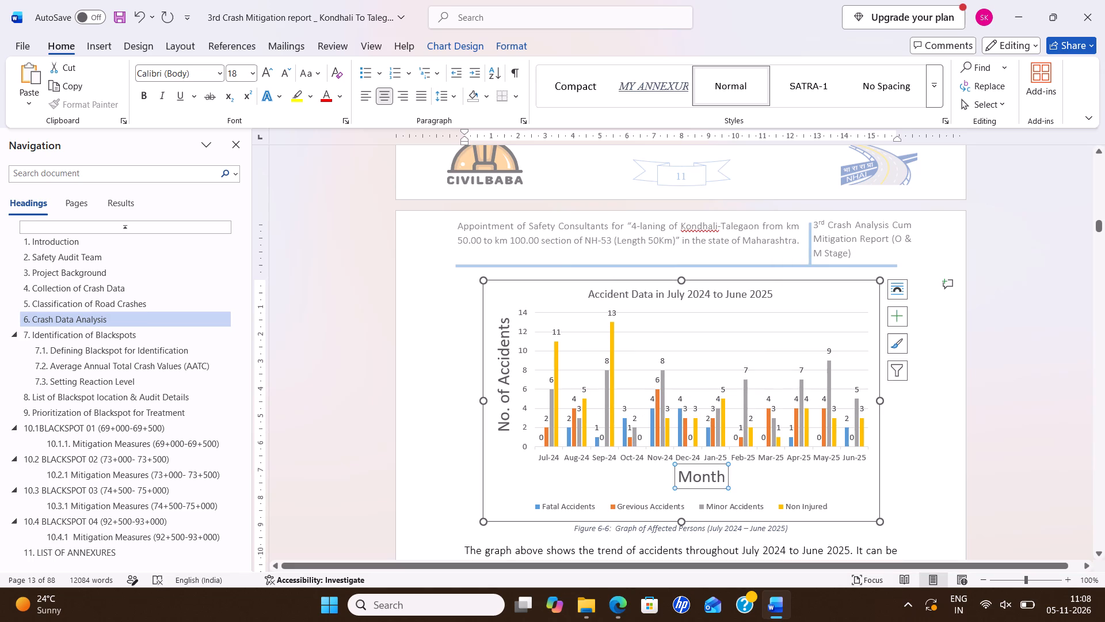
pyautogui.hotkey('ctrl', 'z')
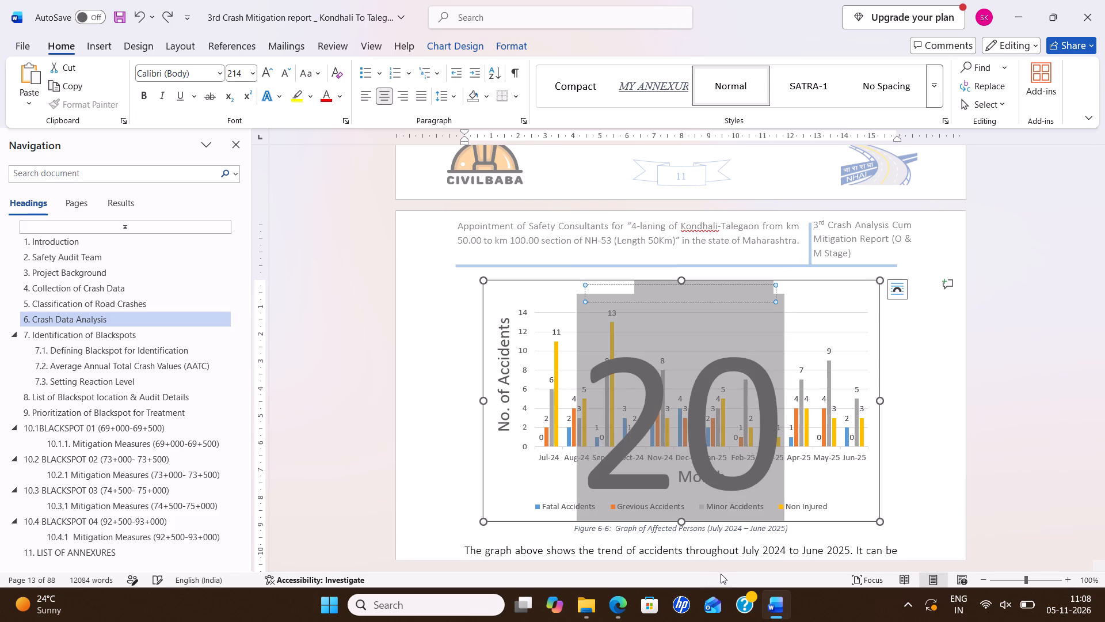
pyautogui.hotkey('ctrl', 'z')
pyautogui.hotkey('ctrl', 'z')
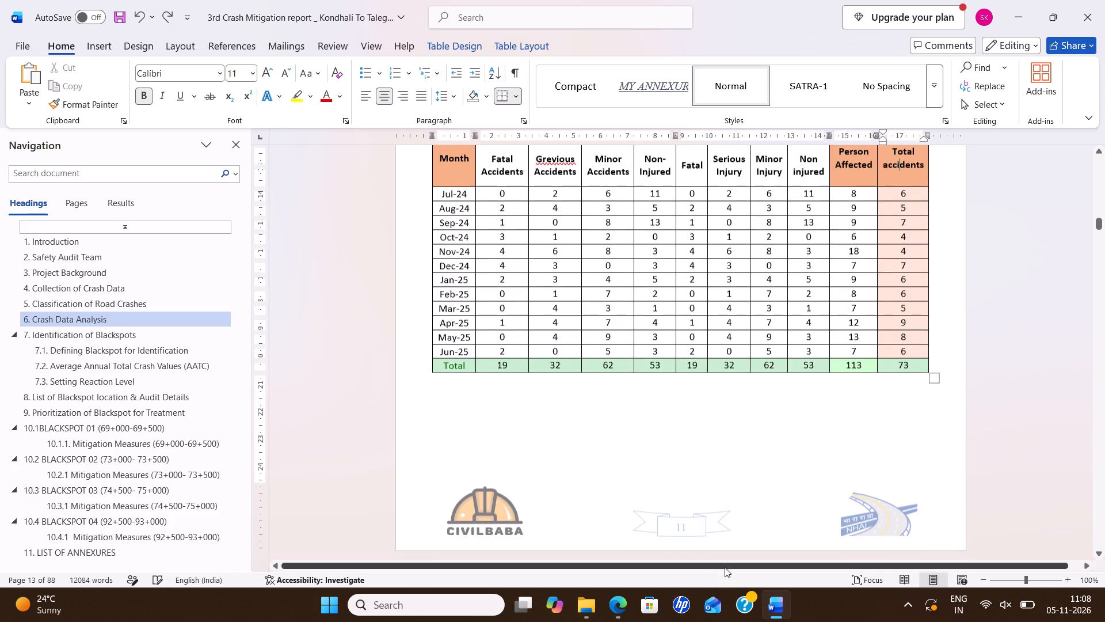
# Set the font size of the "No. of Accidents" axis title in the July 2024 to June 2025 accident chart to 12.
pyautogui.scroll(-9, 711, 468)
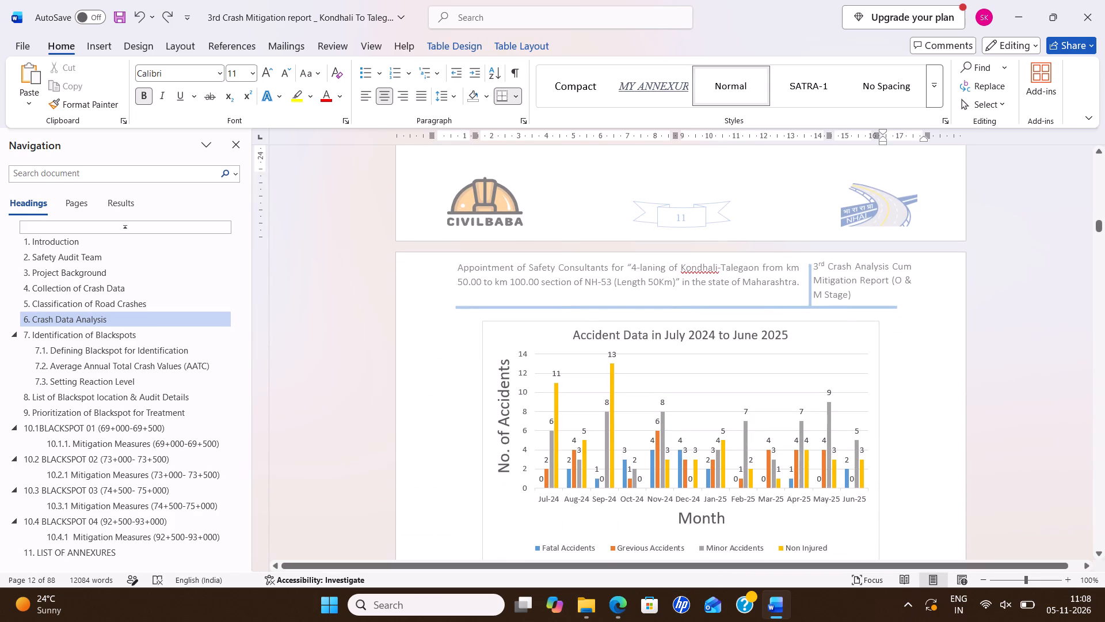
pyautogui.click(514, 389)
pyautogui.moveTo(505, 363); pyautogui.dragTo(504, 466)
pyautogui.click(572, 426)
pyautogui.write('12')
pyautogui.press('Return')
# Set the font size of the "Accident Data in July 2024 to June 2025" chart title to 12.
pyautogui.click(674, 332)
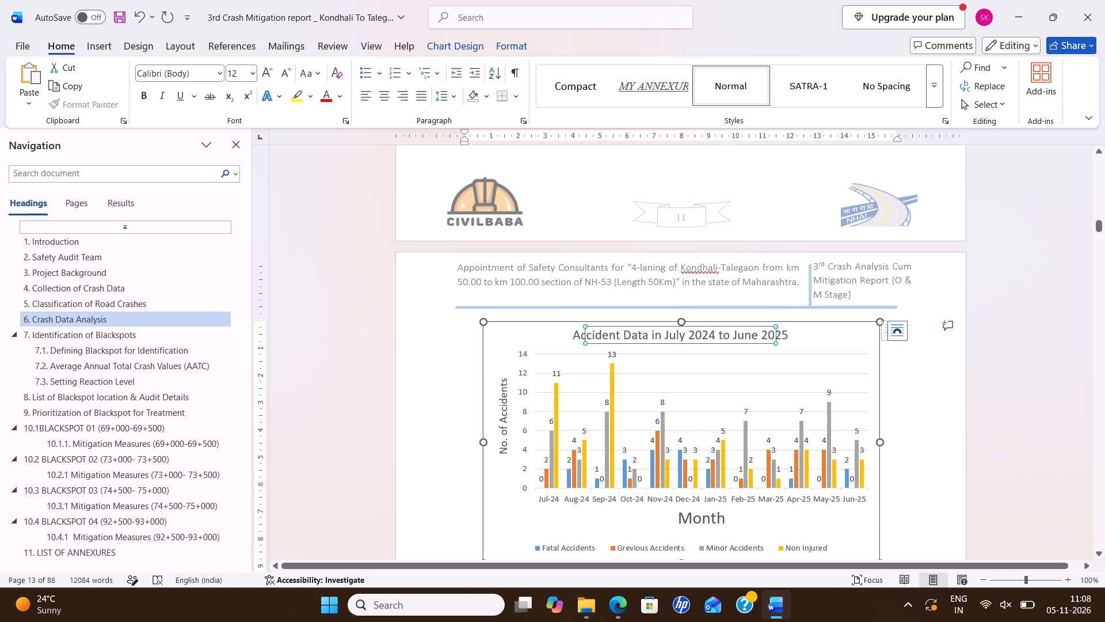
pyautogui.moveTo(591, 331); pyautogui.dragTo(780, 350)
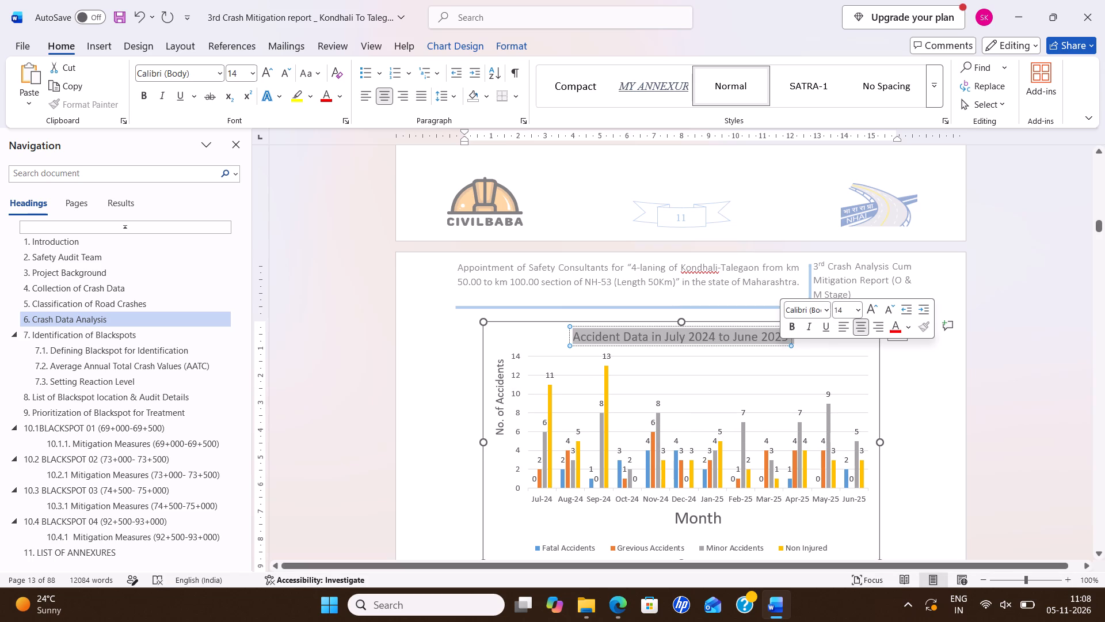
pyautogui.click(847, 308)
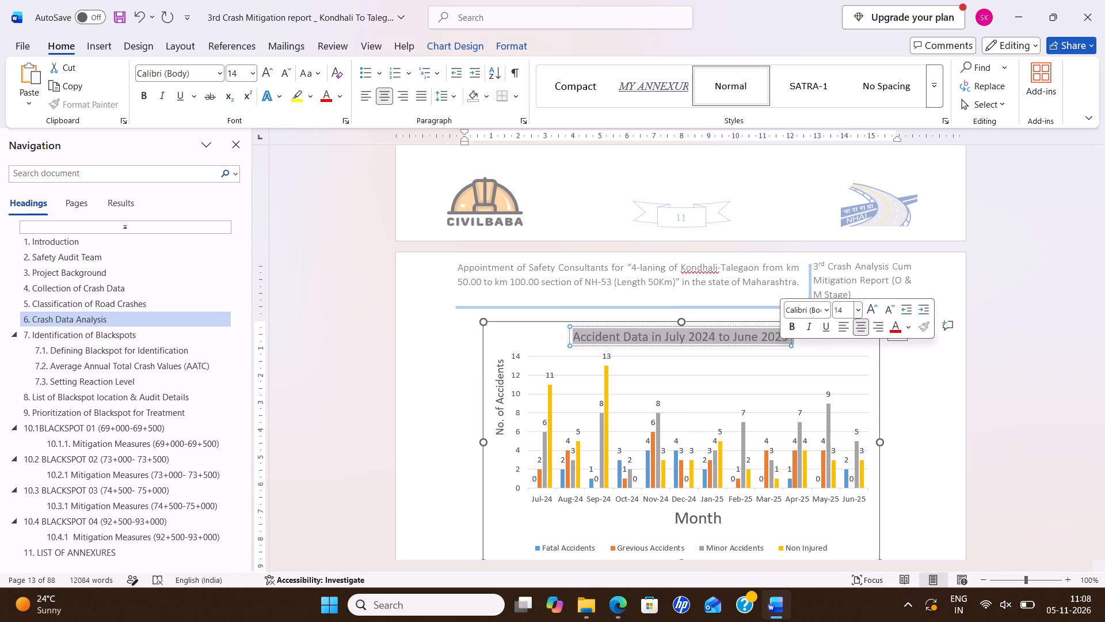
pyautogui.press('1')
pyautogui.press('2')
pyautogui.press('Return')
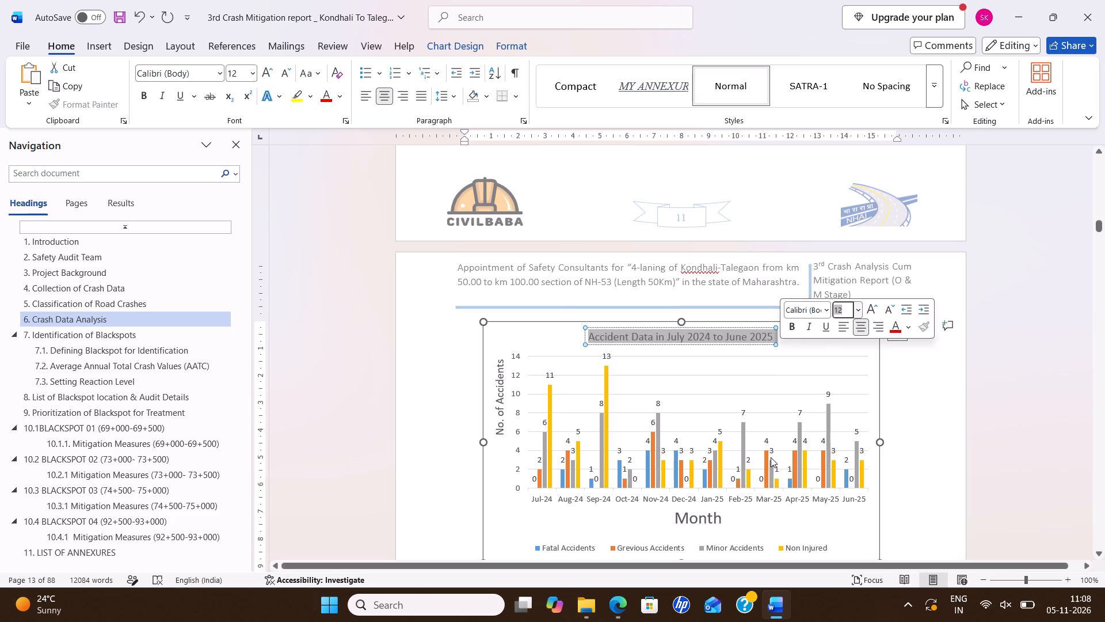
# Set the font size of the "Month" axis title in the July 2024 to June 2025 accident chart to 12.
pyautogui.click(695, 517)
pyautogui.moveTo(679, 520); pyautogui.dragTo(711, 524)
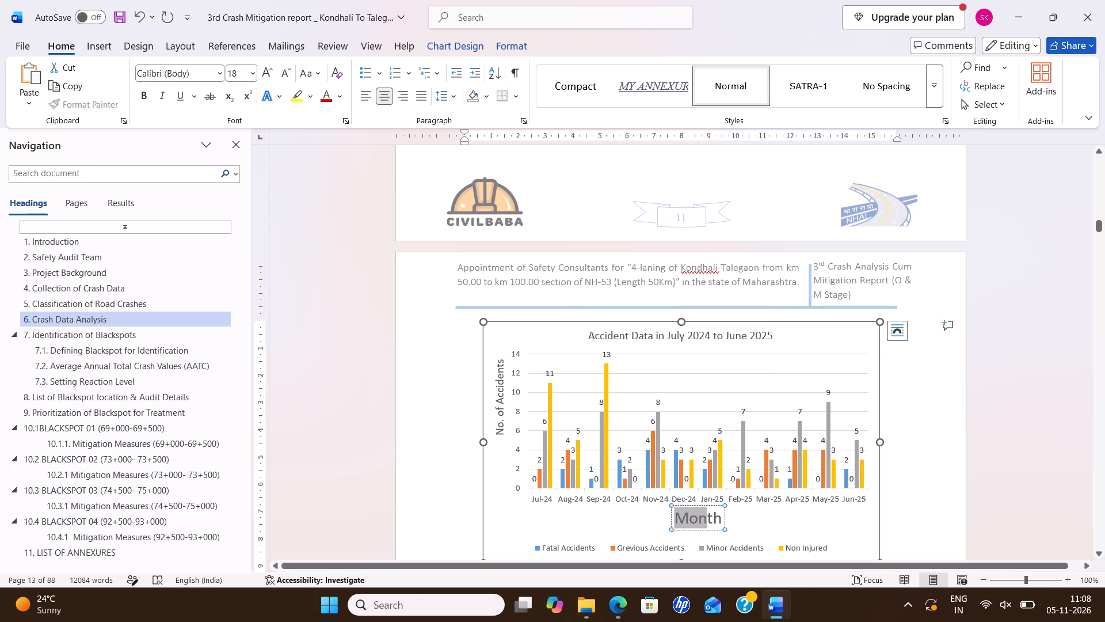
pyautogui.moveTo(711, 524); pyautogui.dragTo(720, 525)
pyautogui.click(787, 484)
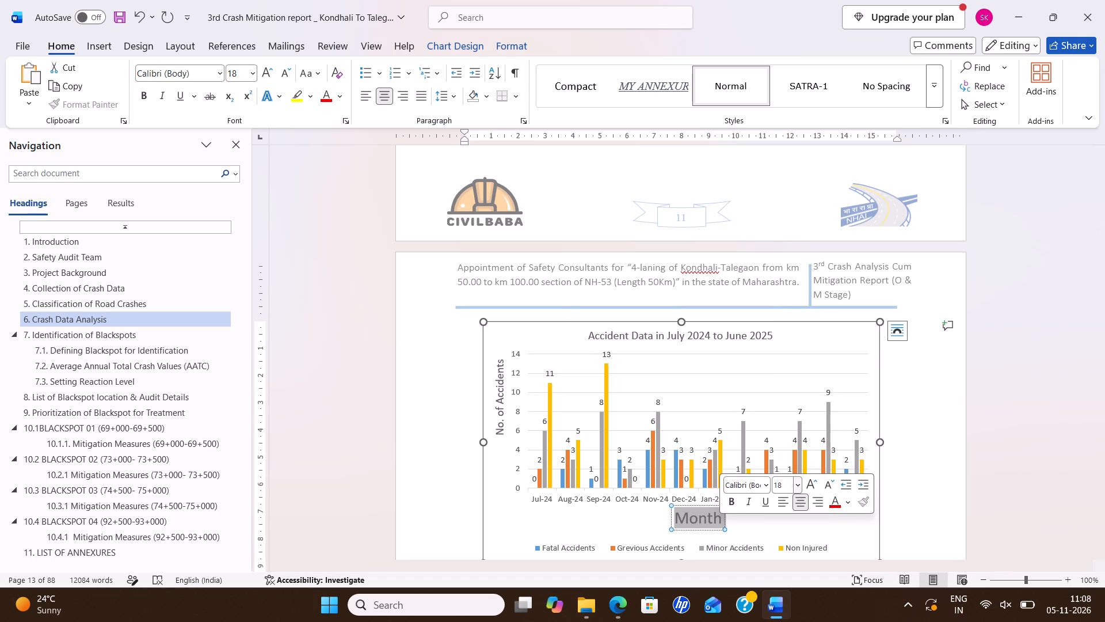
pyautogui.write('12')
pyautogui.press('Return')
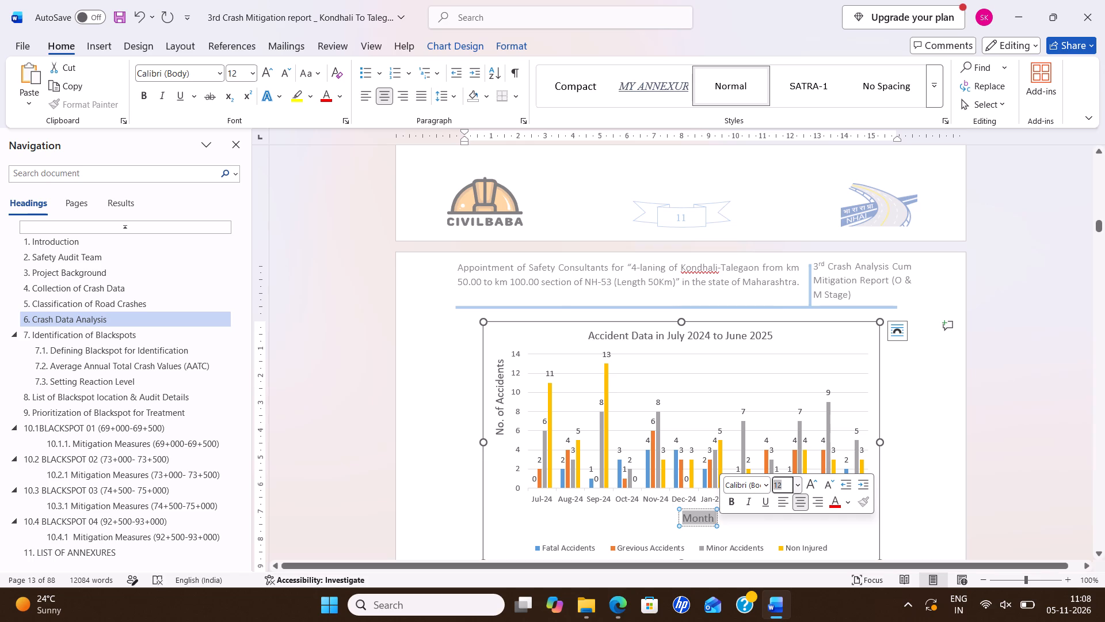
pyautogui.click(535, 531)
# Remove an empty line between the paragraph and the "No. of Person Affected in July 2024 to June 2025" pie chart.
pyautogui.scroll(-7, 612, 489)
pyautogui.scroll(-12, 702, 457)
pyautogui.scroll(2, 691, 415)
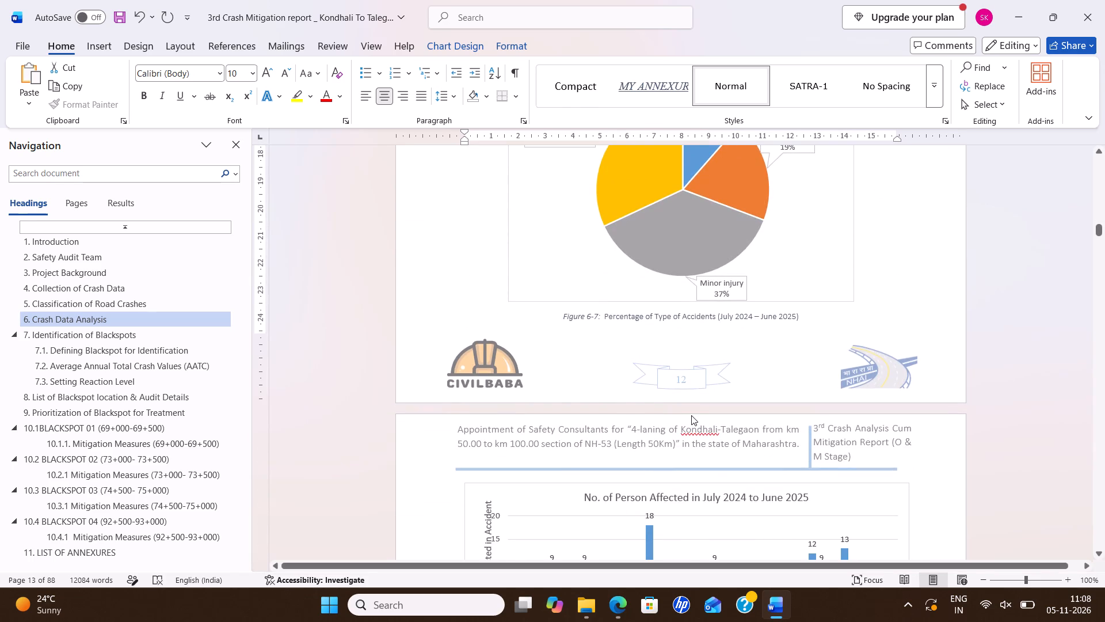
pyautogui.scroll(7, 691, 415)
pyautogui.click(647, 352)
pyautogui.press('BackSpace')
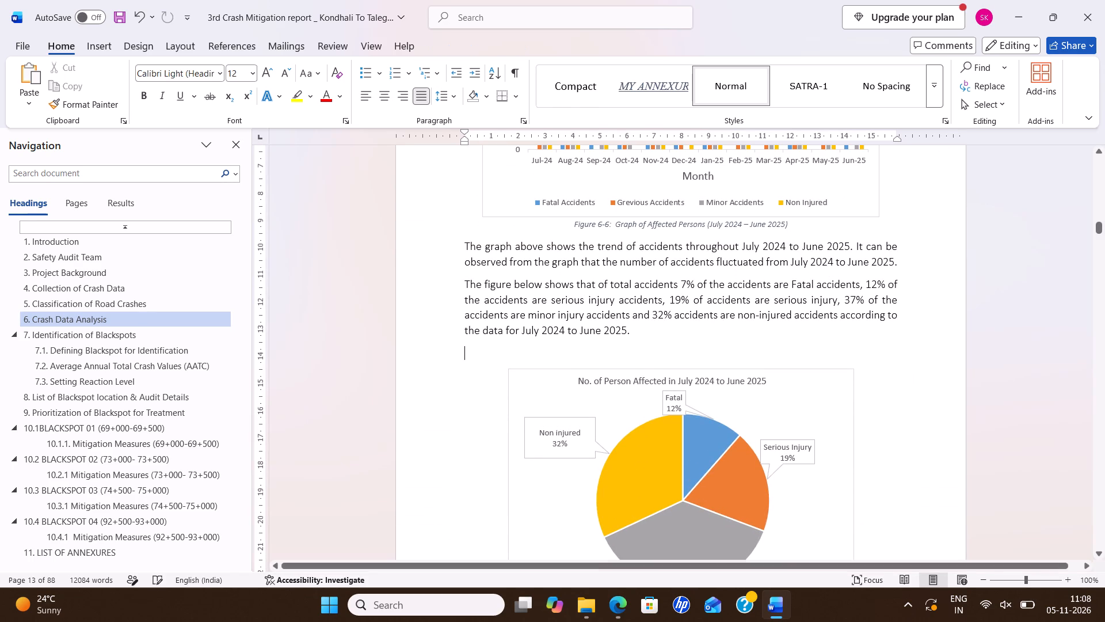
# Check the title font size of the "No. of Person Affected in July 2024 to June 2025" column chart in Figure 6-8.
pyautogui.scroll(-14, 696, 399)
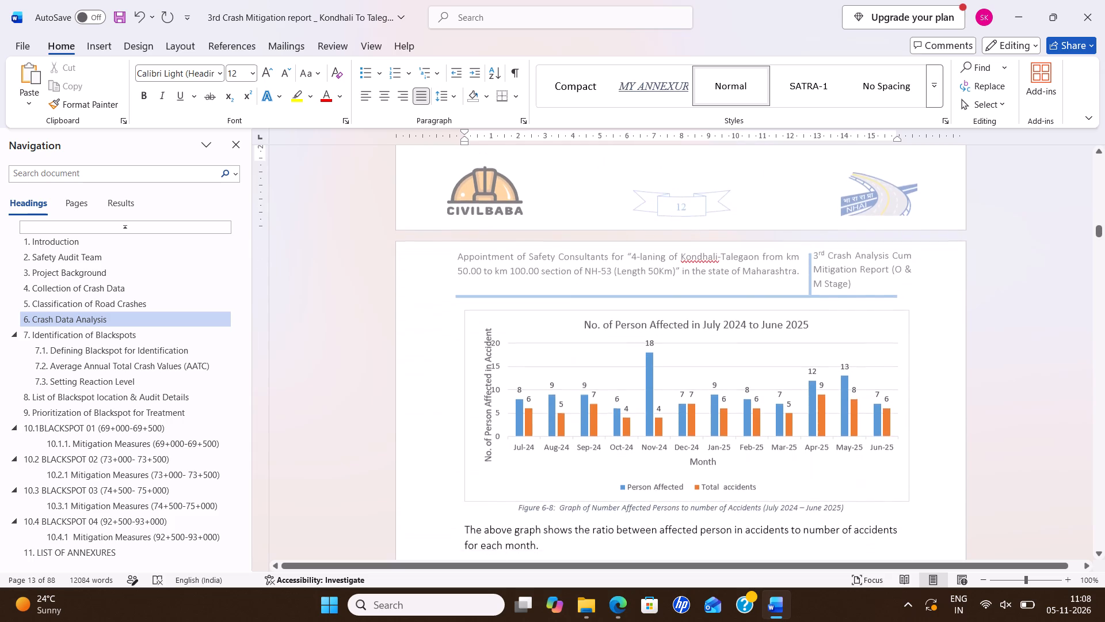
pyautogui.scroll(-1, 681, 373)
pyautogui.click(624, 293)
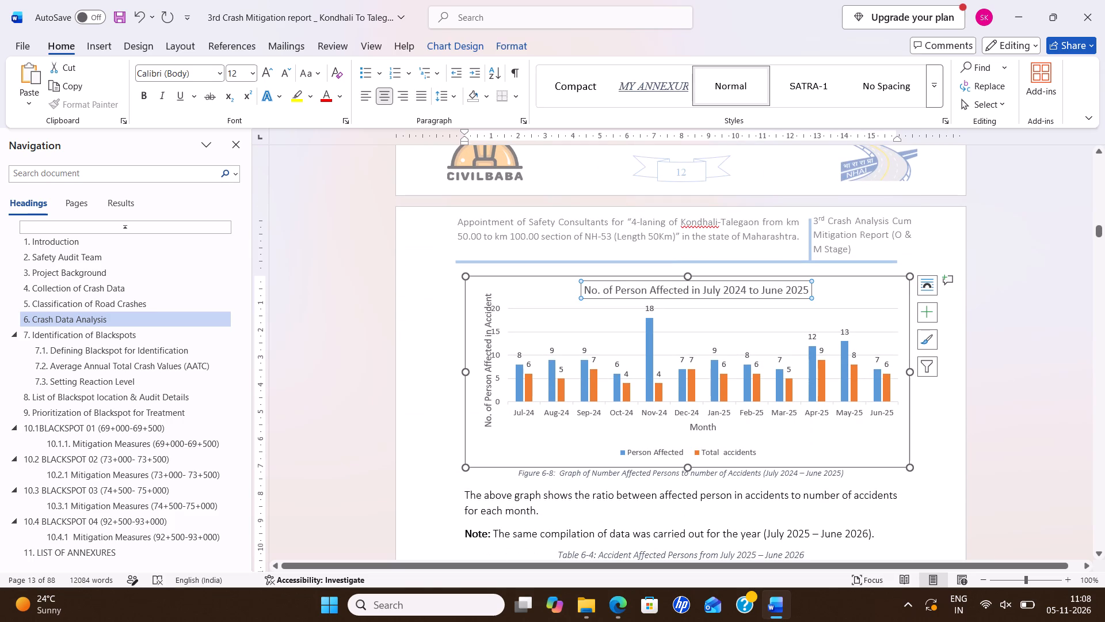
pyautogui.moveTo(622, 290); pyautogui.dragTo(636, 294)
# Set the font size of the "Accident Data in July 2025 to June 2026" chart title to 12.
pyautogui.scroll(-6, 647, 397)
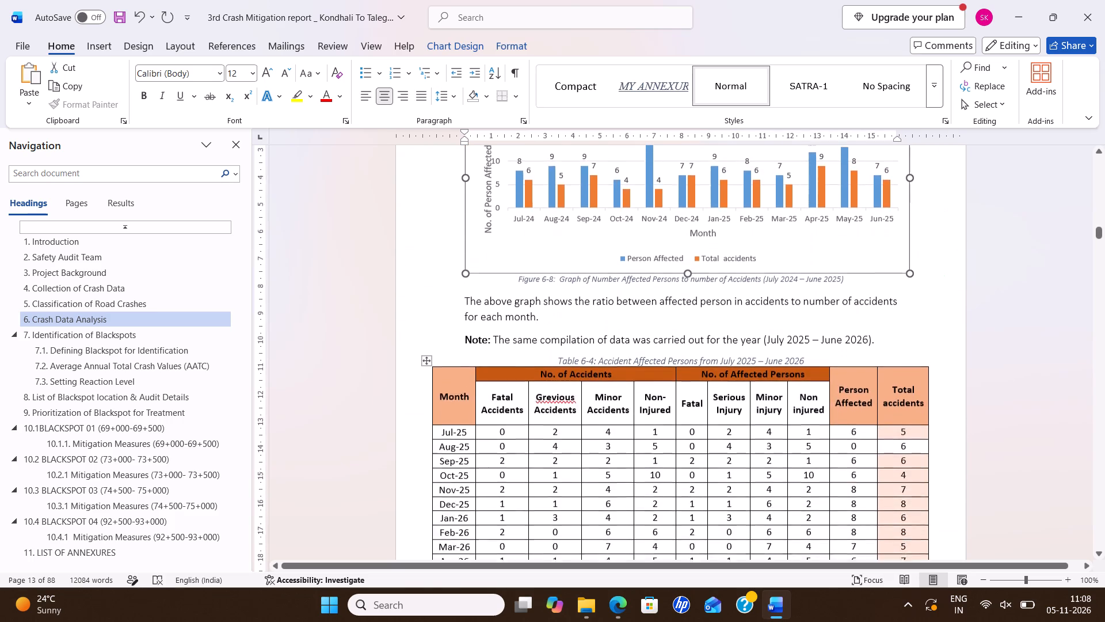
pyautogui.scroll(-1, 647, 400)
pyautogui.scroll(-15, 645, 333)
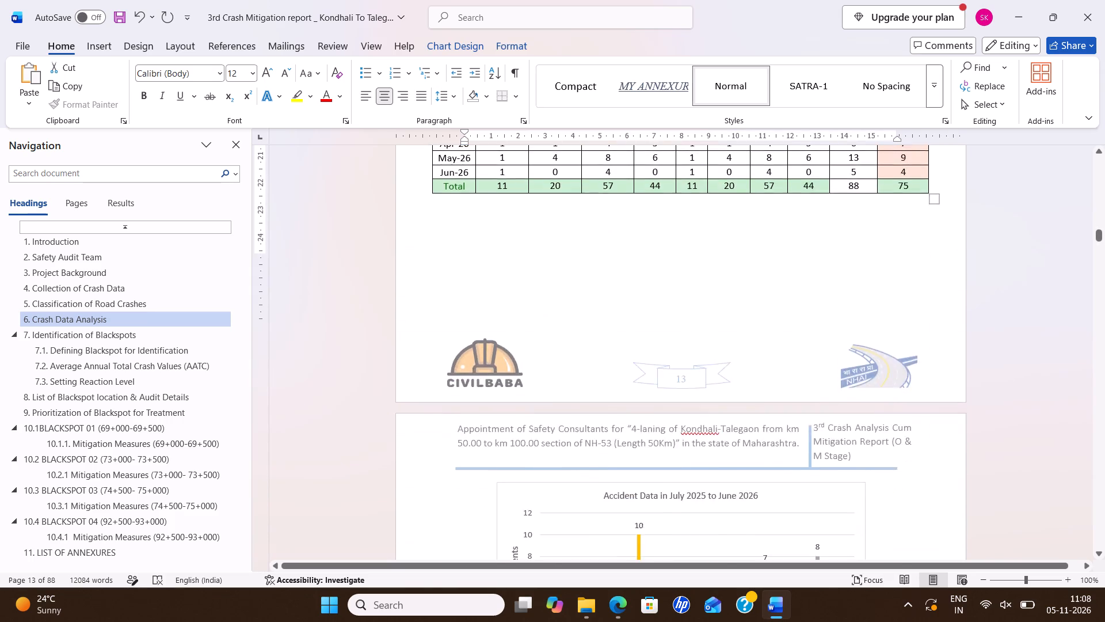
pyautogui.scroll(-1, 670, 347)
pyautogui.click(641, 316)
pyautogui.moveTo(639, 309); pyautogui.dragTo(755, 319)
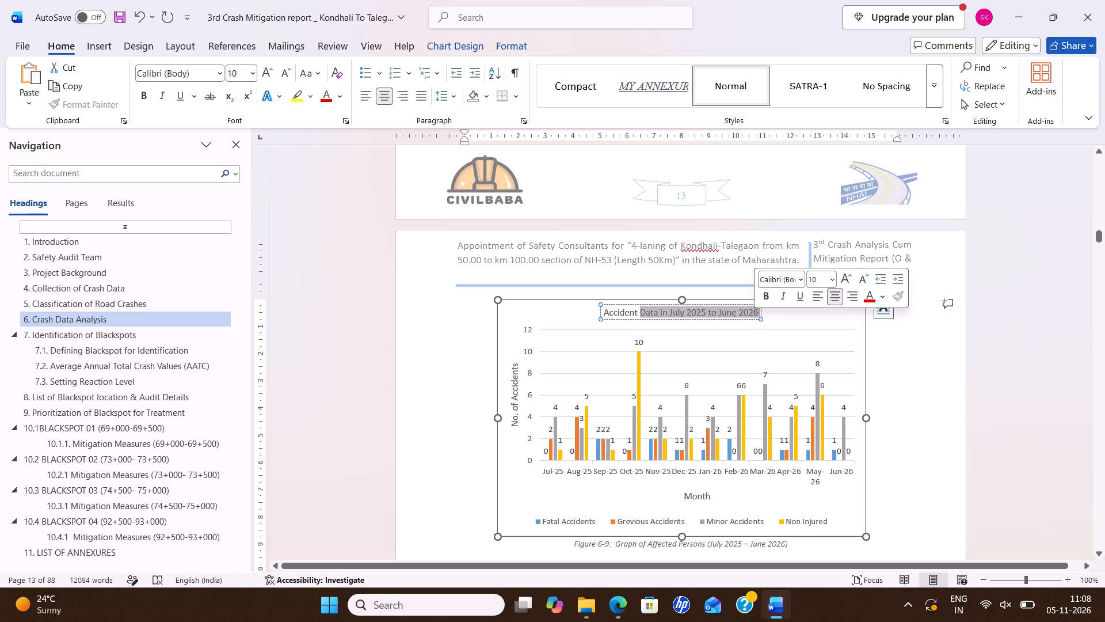
pyautogui.moveTo(605, 309); pyautogui.dragTo(630, 320)
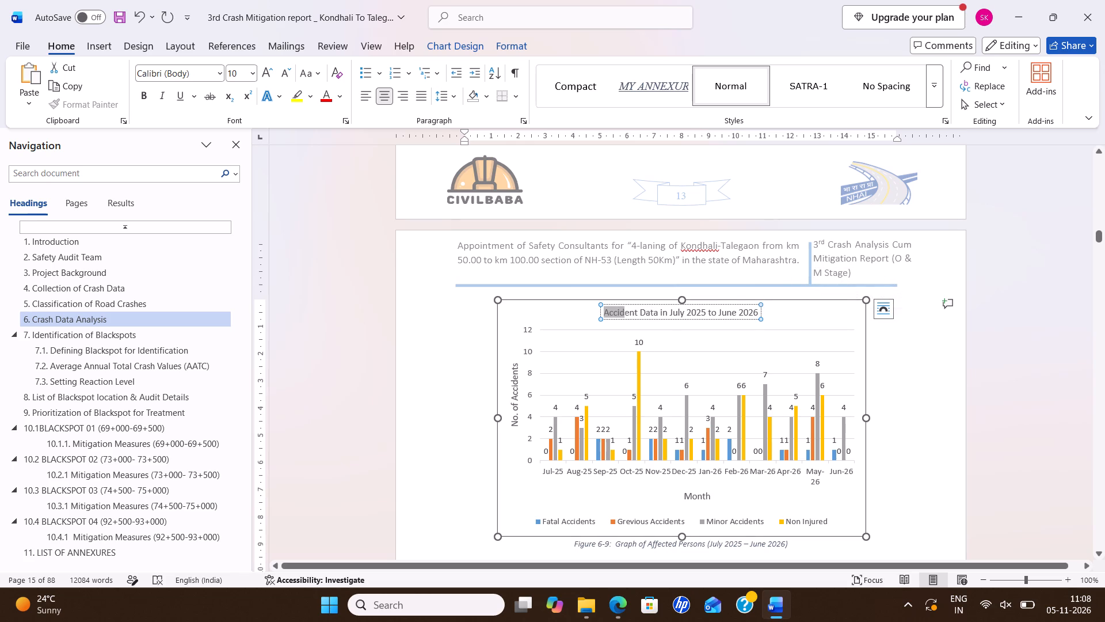
pyautogui.moveTo(630, 320); pyautogui.dragTo(755, 324)
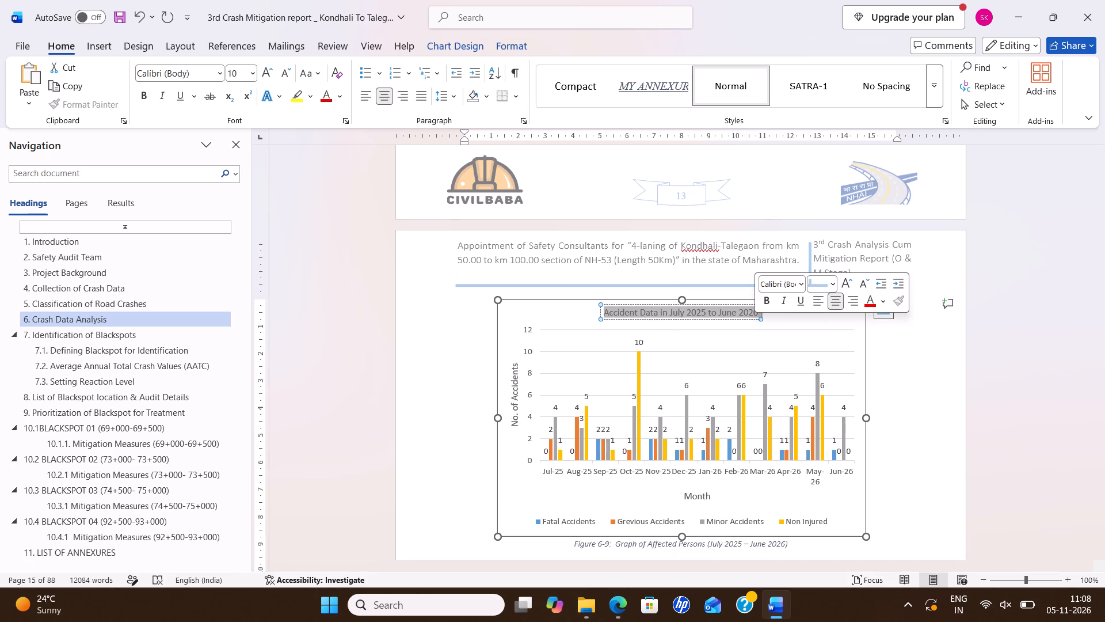
pyautogui.click(823, 283)
pyautogui.write('12')
pyautogui.press('Return')
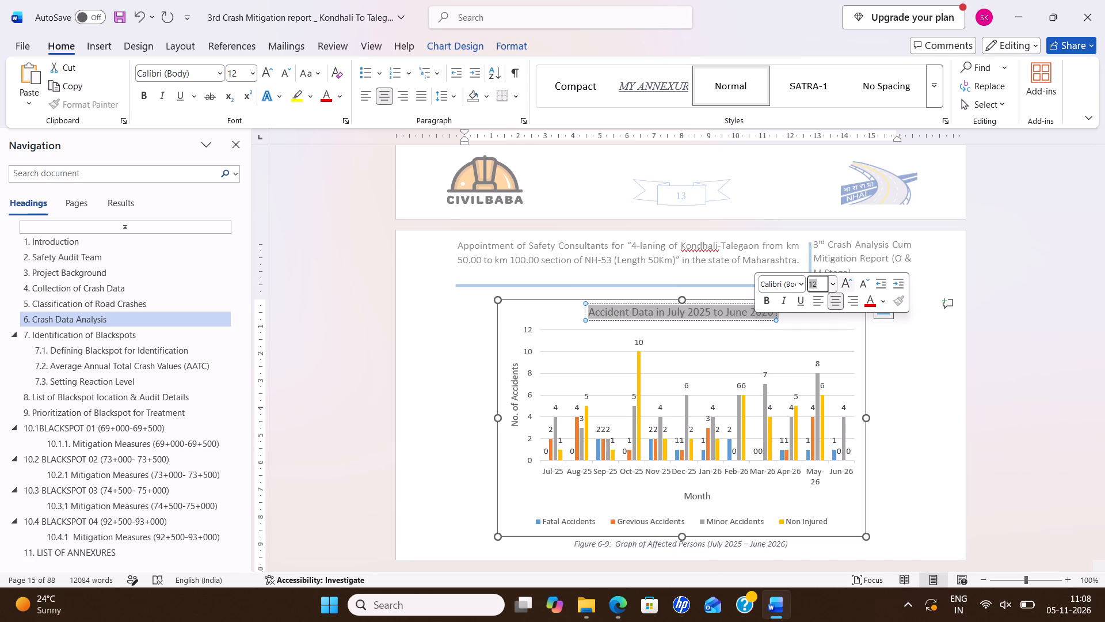
# Set the font size of the "No. of Accidents" axis title in the July 2025 to June 2026 accident chart to 12.
pyautogui.click(516, 390)
pyautogui.moveTo(515, 368); pyautogui.dragTo(517, 384)
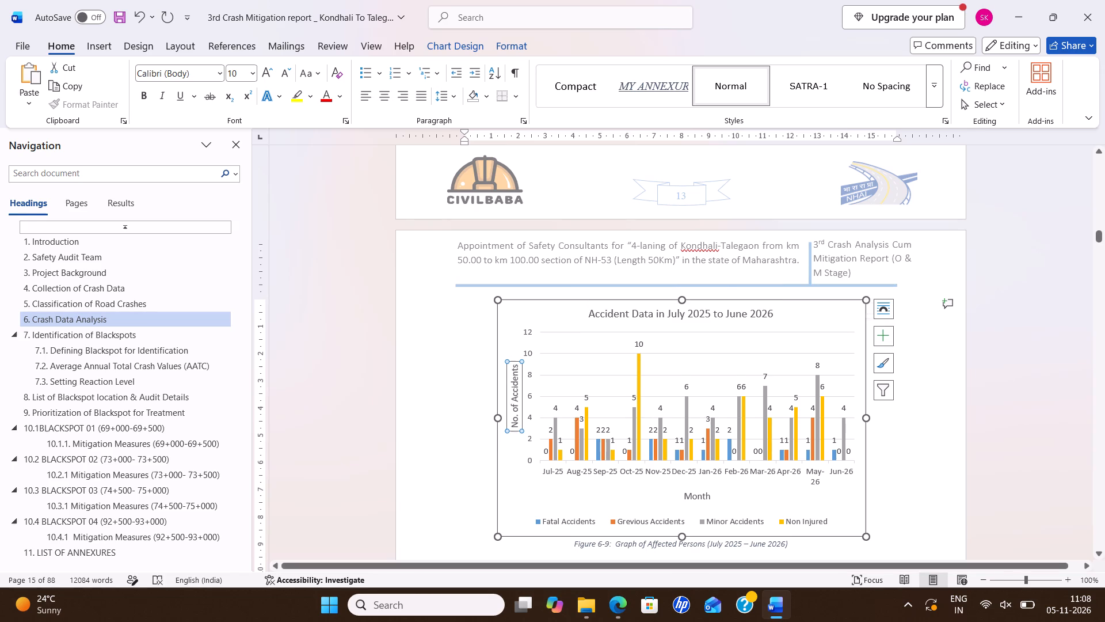
pyautogui.moveTo(517, 384); pyautogui.dragTo(516, 428)
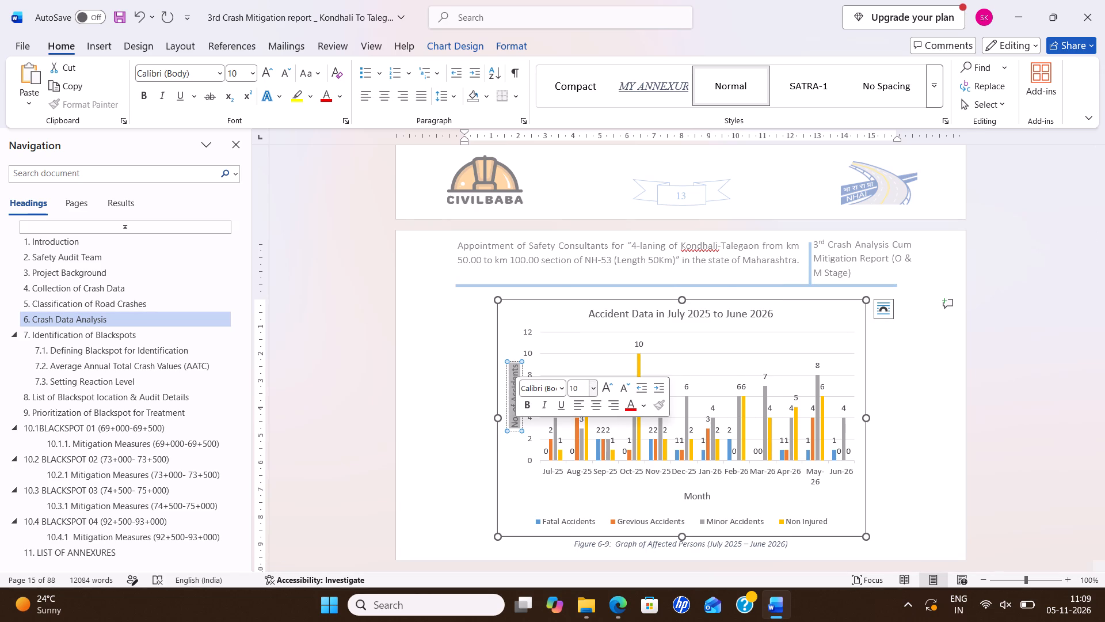
pyautogui.click(574, 389)
pyautogui.click(582, 390)
pyautogui.press('BackSpace')
pyautogui.press('2')
pyautogui.press('Return')
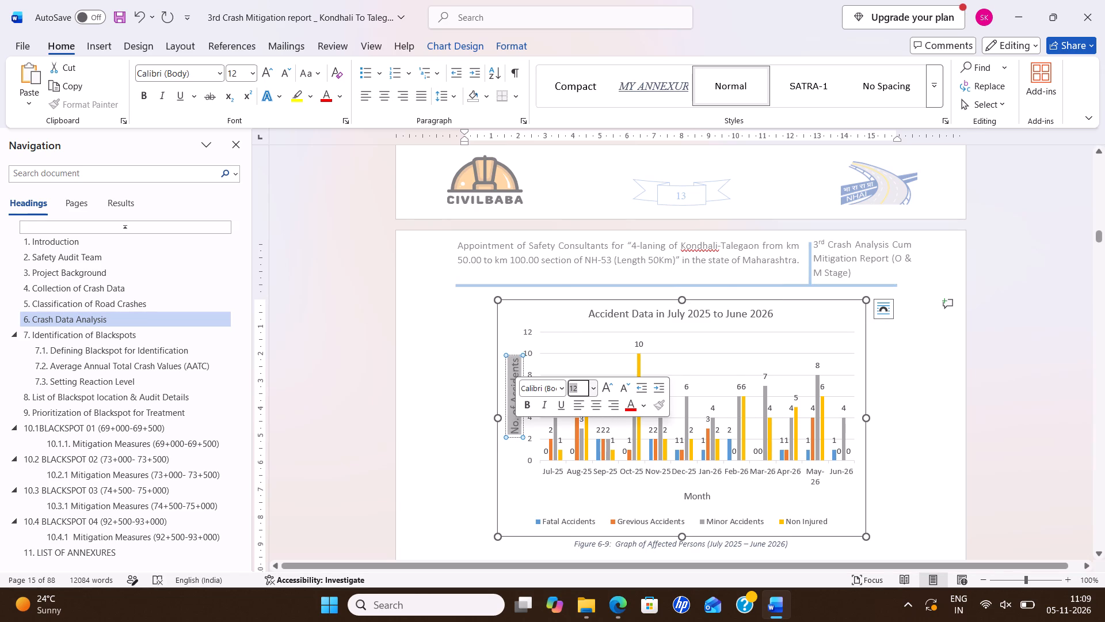
# Set the font size of the "Month" axis title in the July 2025 to June 2026 accident chart to 12.
pyautogui.click(691, 492)
pyautogui.moveTo(688, 492); pyautogui.dragTo(712, 502)
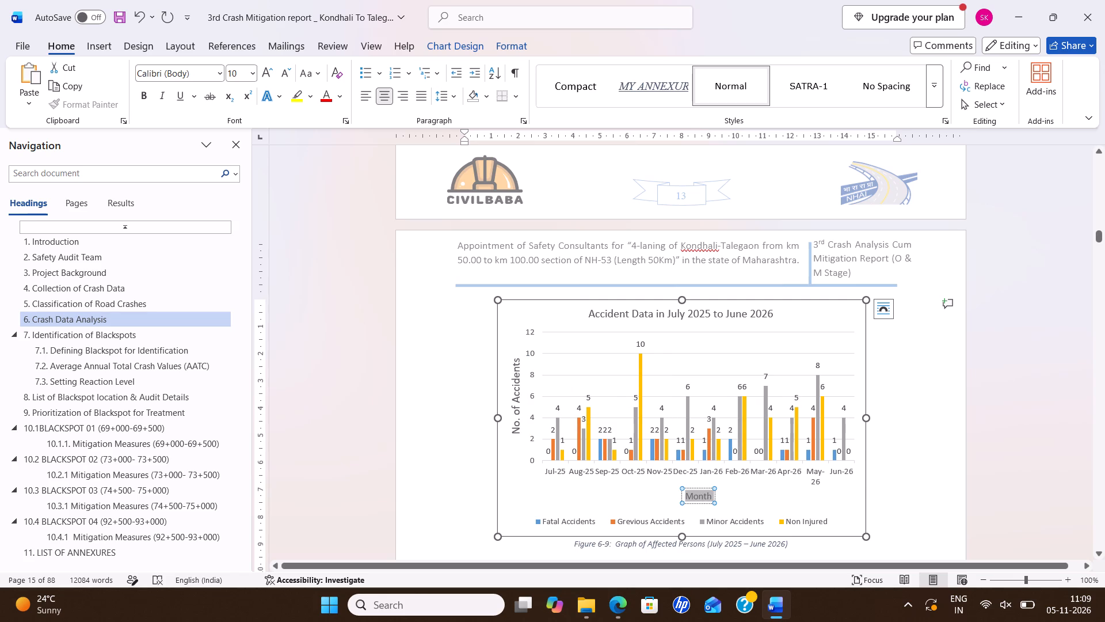
pyautogui.moveTo(712, 502); pyautogui.dragTo(713, 502)
pyautogui.click(773, 458)
pyautogui.write('12')
pyautogui.press('Return')
pyautogui.click(620, 503)
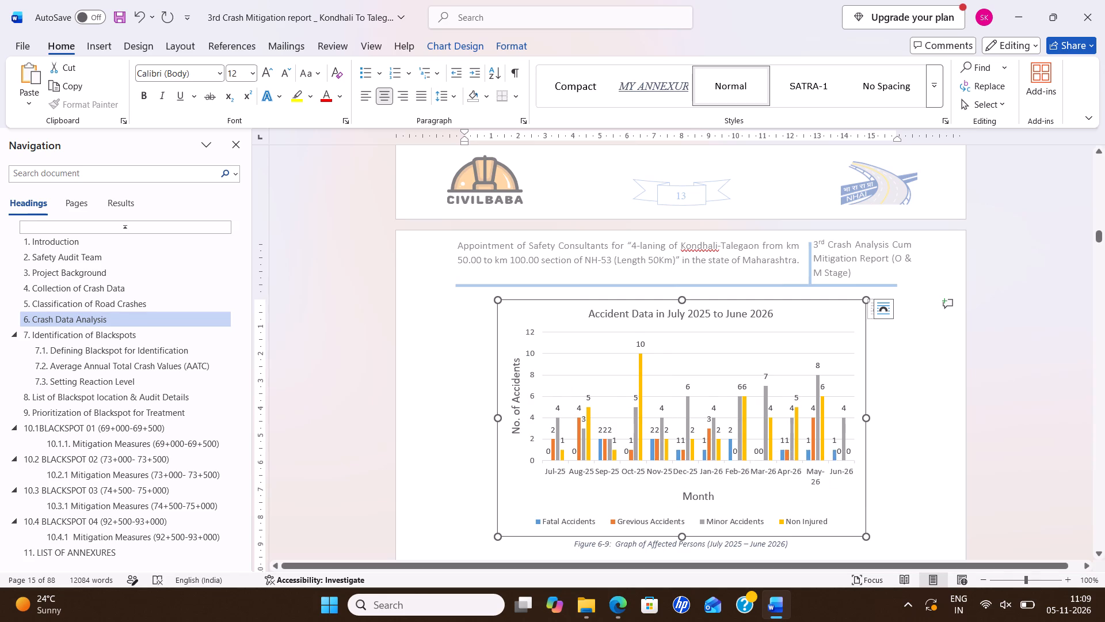
# Move the "Minor injury" data label in the Figure 6-10 pie chart left and slightly up, beside the pie's lower-left edge.
pyautogui.scroll(-11, 657, 491)
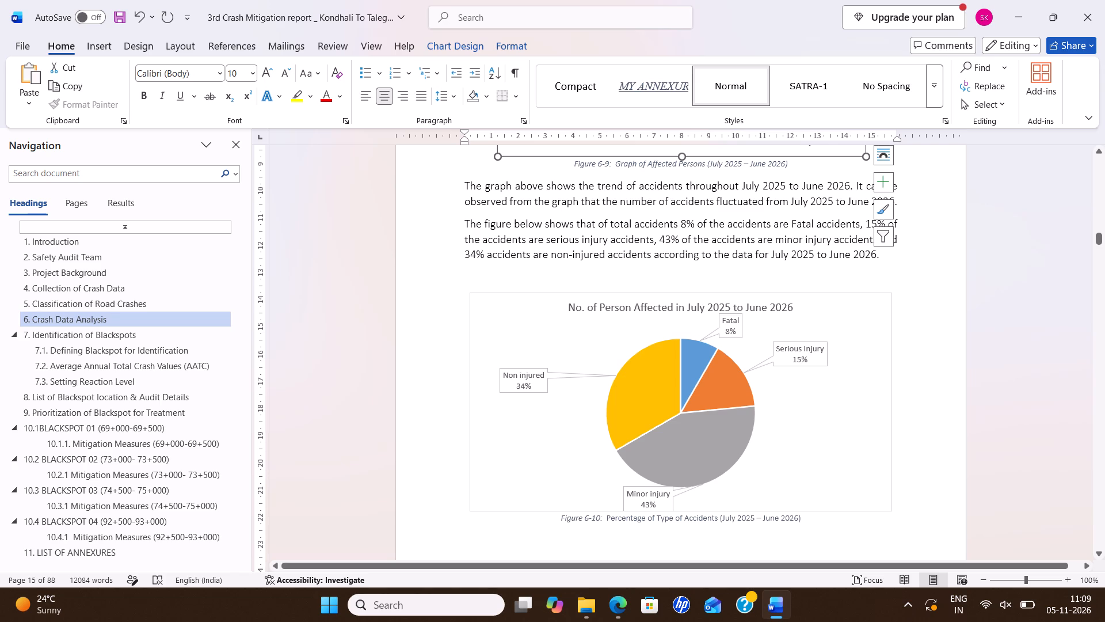
pyautogui.moveTo(624, 489); pyautogui.dragTo(584, 477)
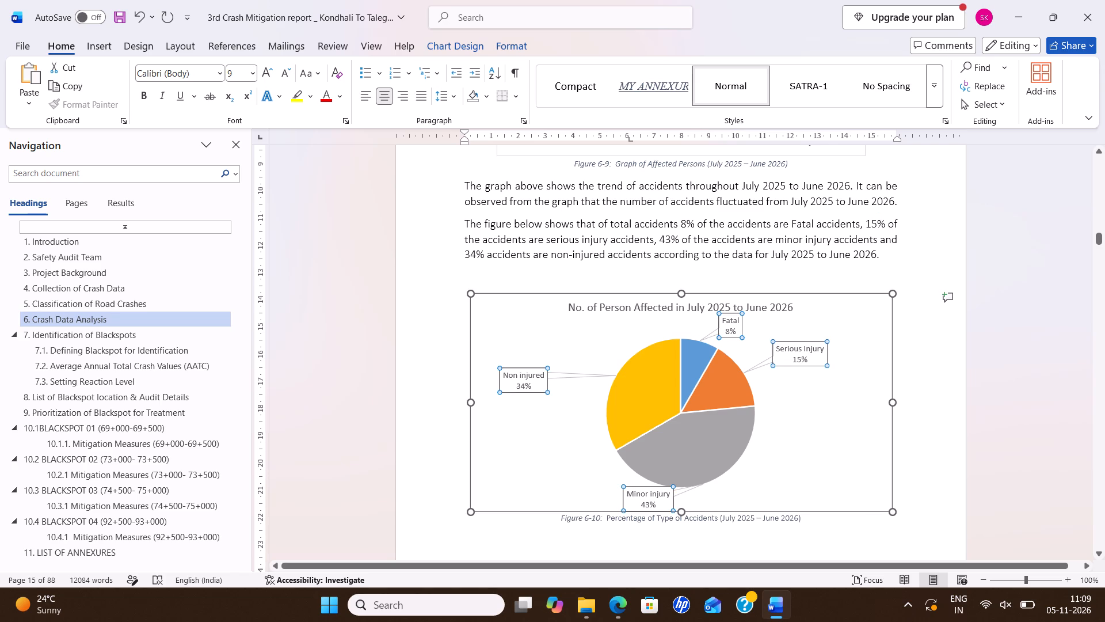
pyautogui.click(755, 479)
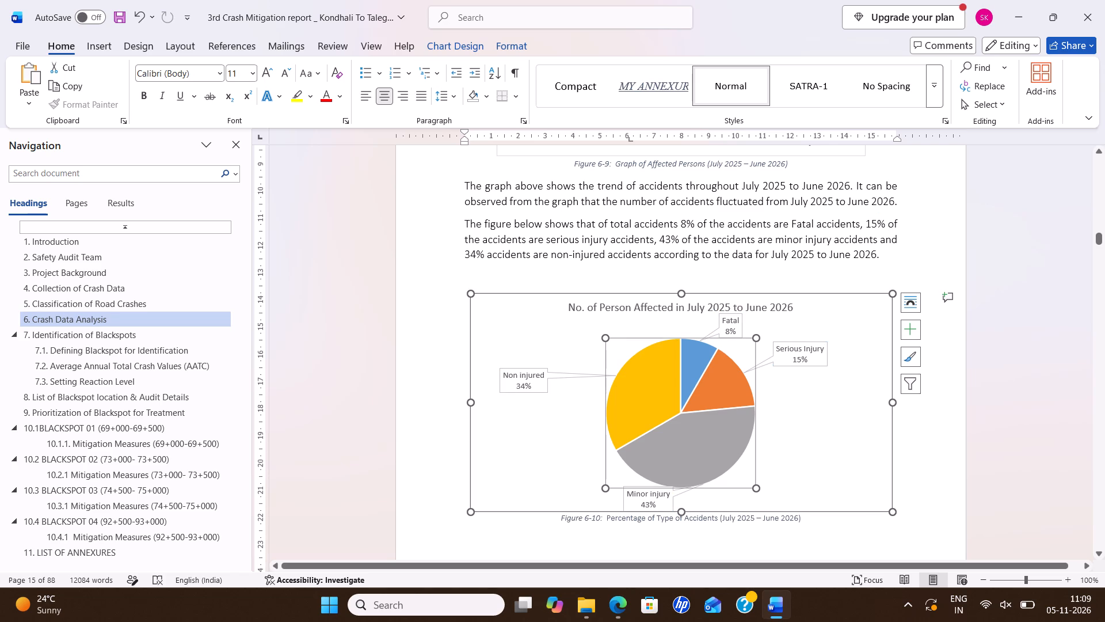
pyautogui.click(630, 502)
pyautogui.moveTo(623, 498); pyautogui.dragTo(562, 483)
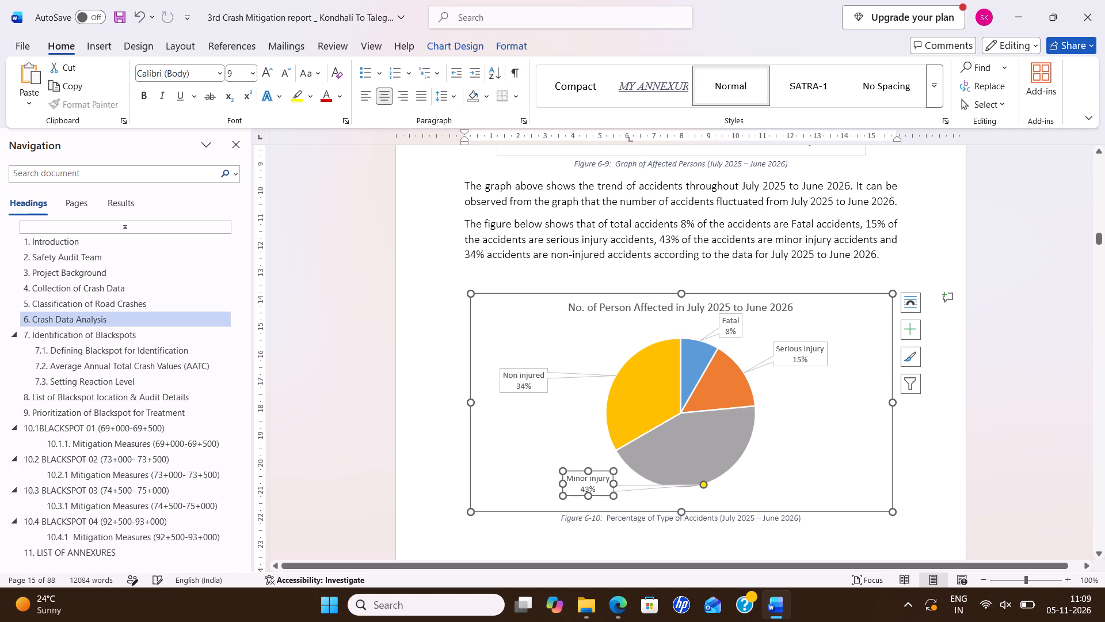
# Move the "Fatal" data label in the Figure 6-10 pie chart slightly right and down, clear of the chart title.
pyautogui.moveTo(742, 325); pyautogui.dragTo(755, 330)
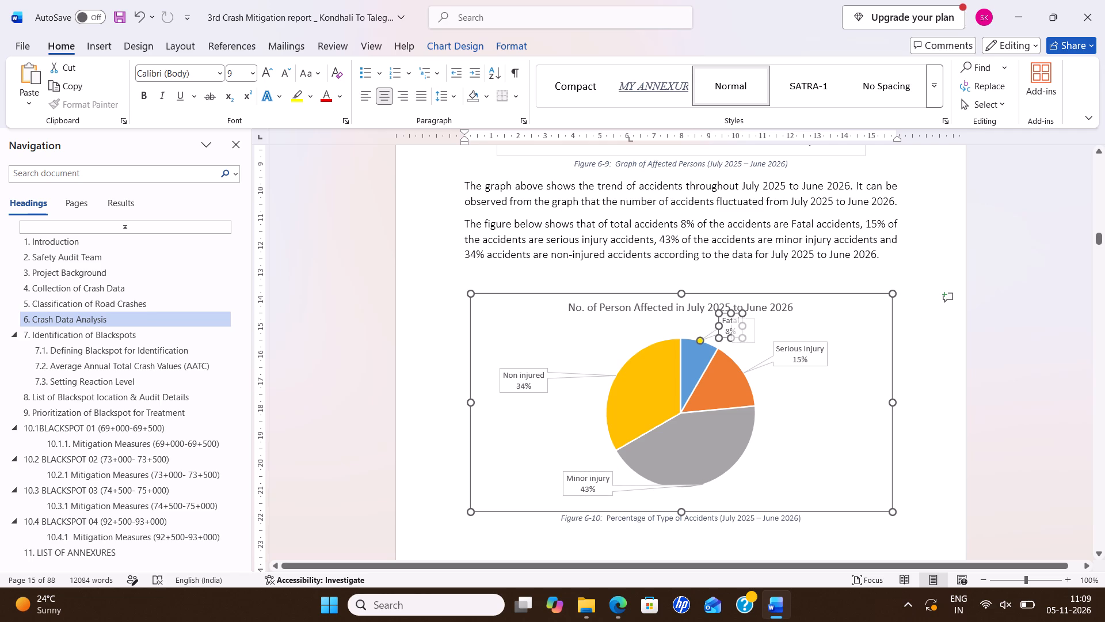
pyautogui.moveTo(755, 330); pyautogui.dragTo(768, 332)
pyautogui.click(795, 409)
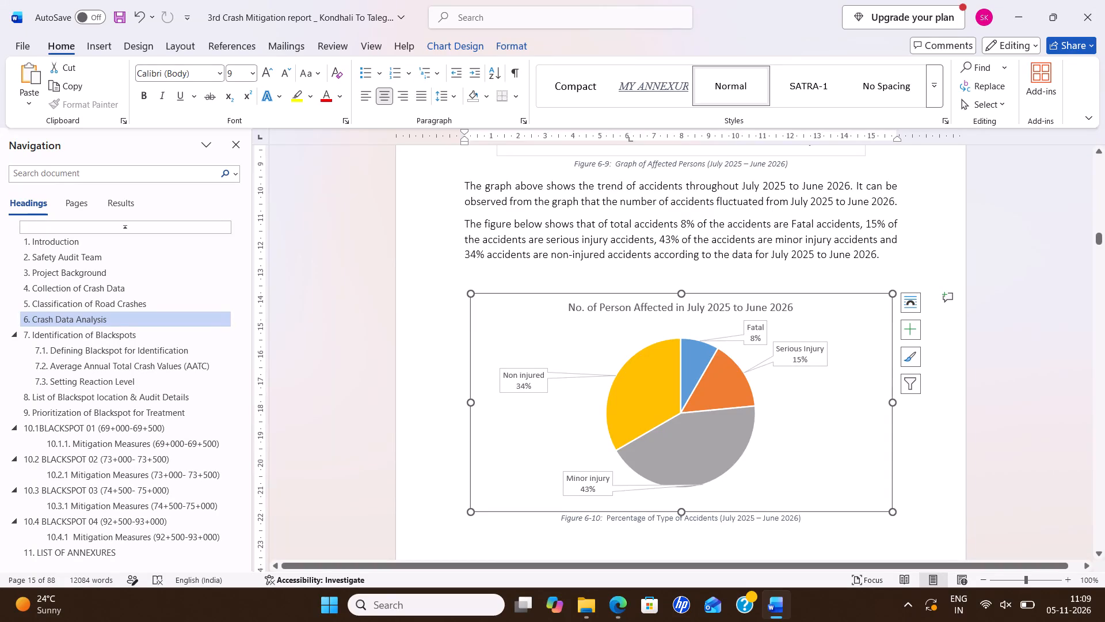
# Remove the empty line between the paragraph and the "No. of Person Affected in July 2025 to June 2026" pie chart.
pyautogui.scroll(-3, 706, 388)
pyautogui.scroll(2, 660, 388)
pyautogui.click(597, 240)
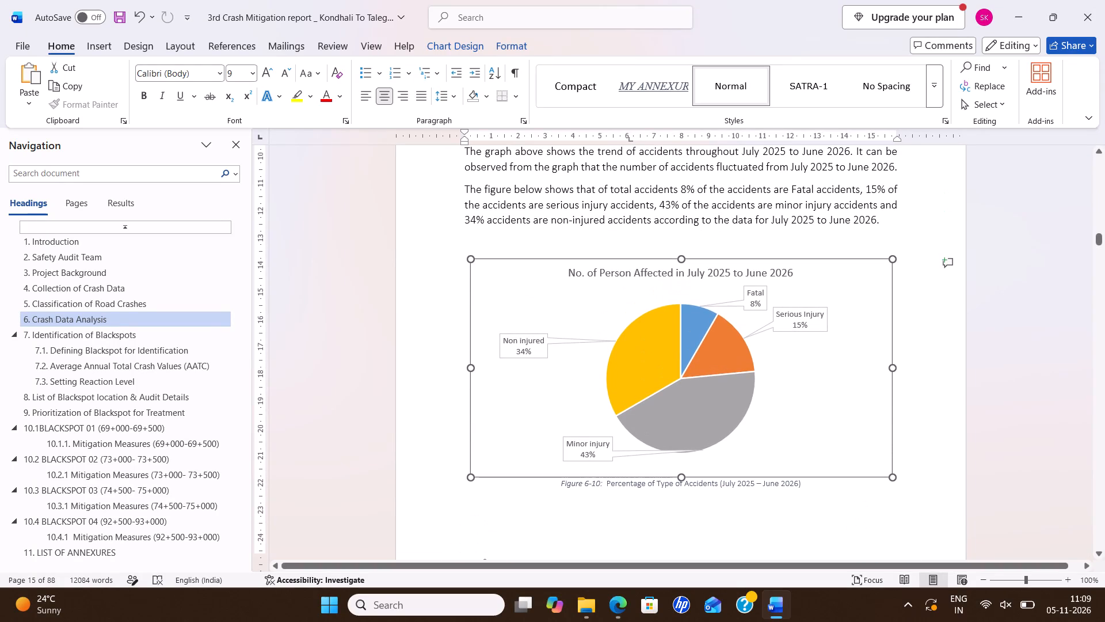
pyautogui.press('BackSpace')
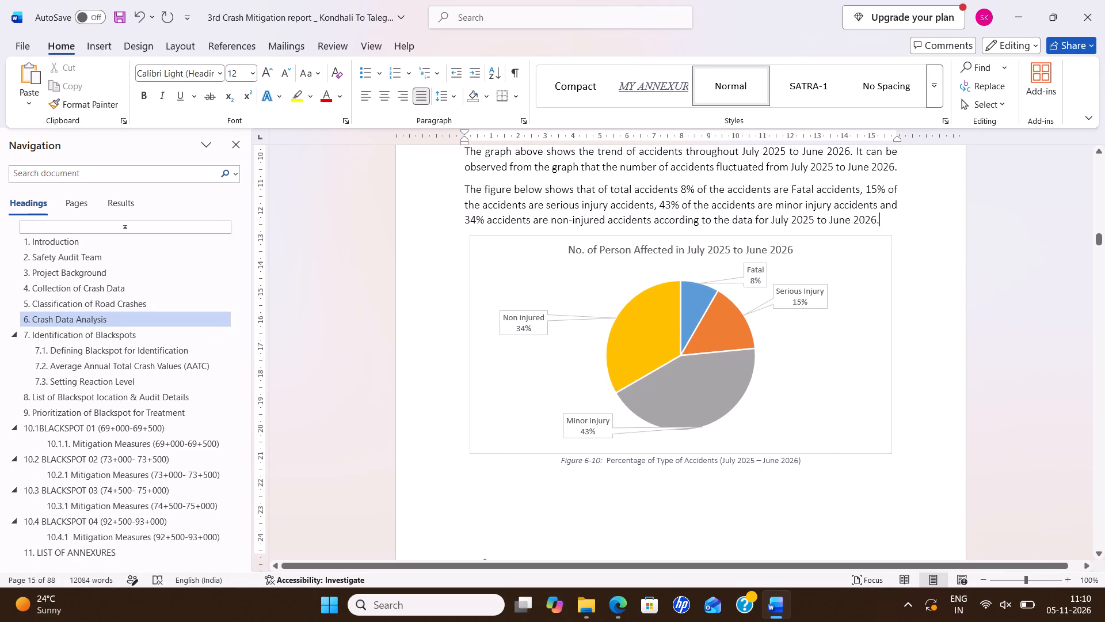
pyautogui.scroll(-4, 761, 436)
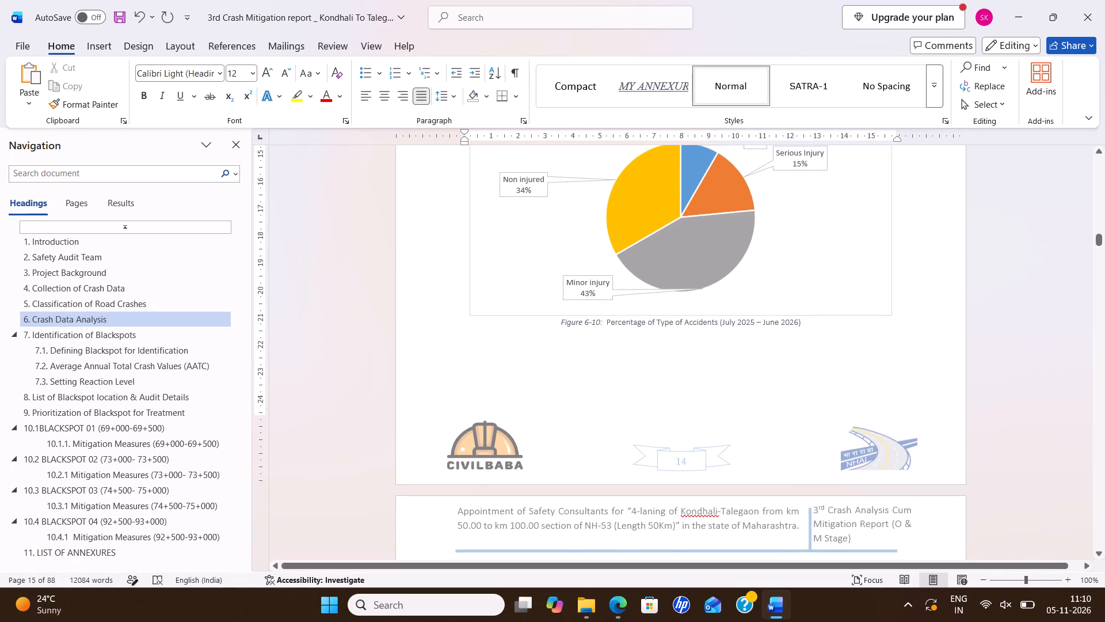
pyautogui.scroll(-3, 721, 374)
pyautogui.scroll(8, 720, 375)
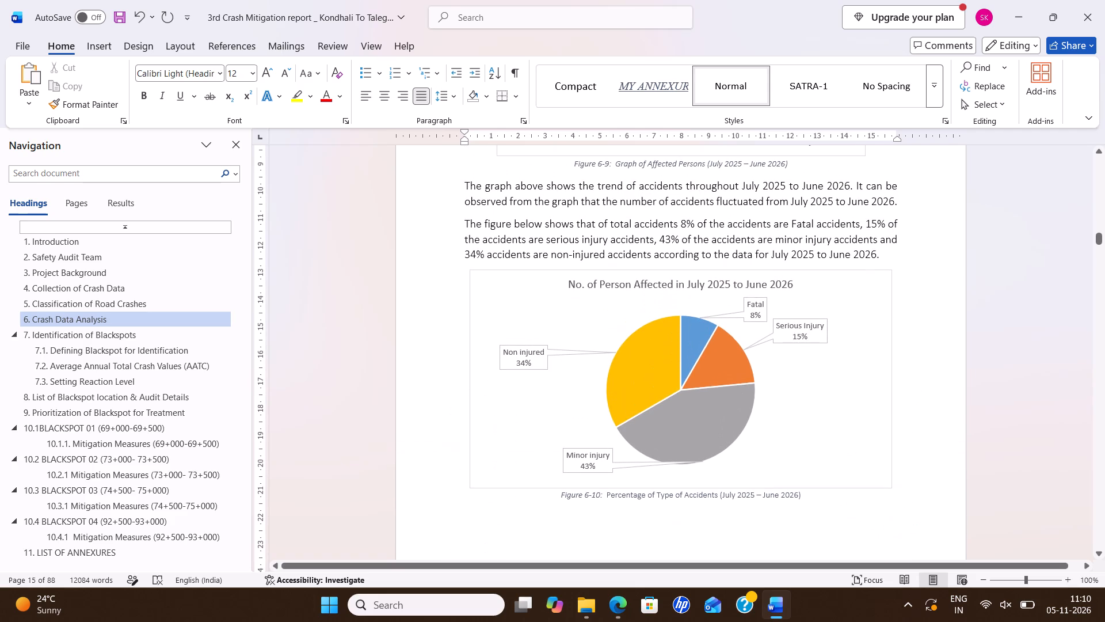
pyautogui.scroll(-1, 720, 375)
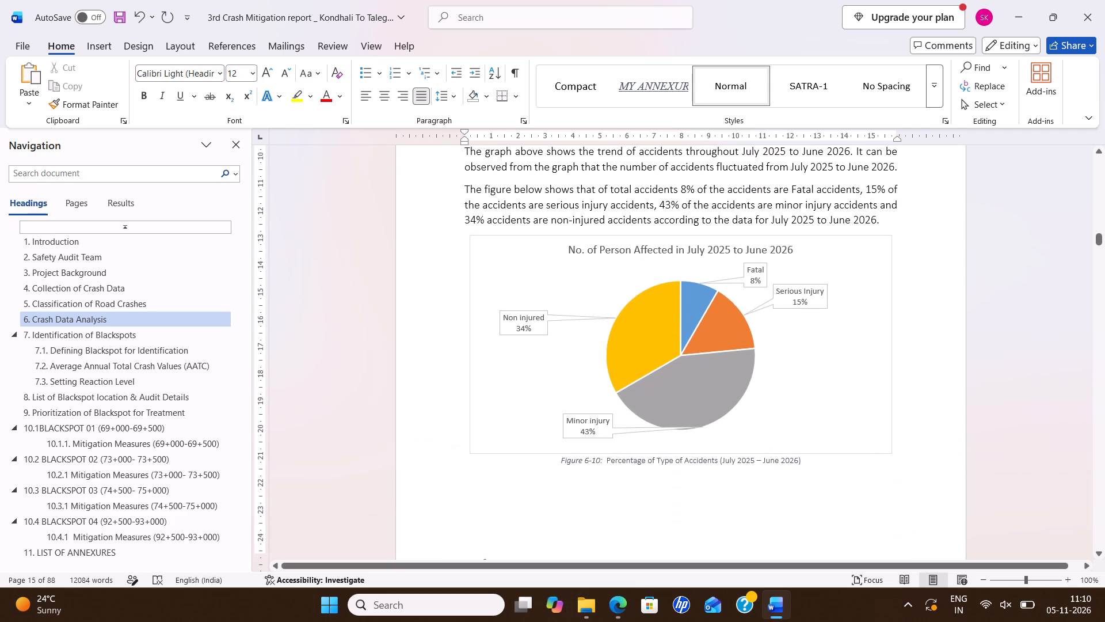
# Copy the formatting of the Figure 6-9 caption onto the Figure 6-10 caption below the pie chart.
pyautogui.scroll(9, 607, 466)
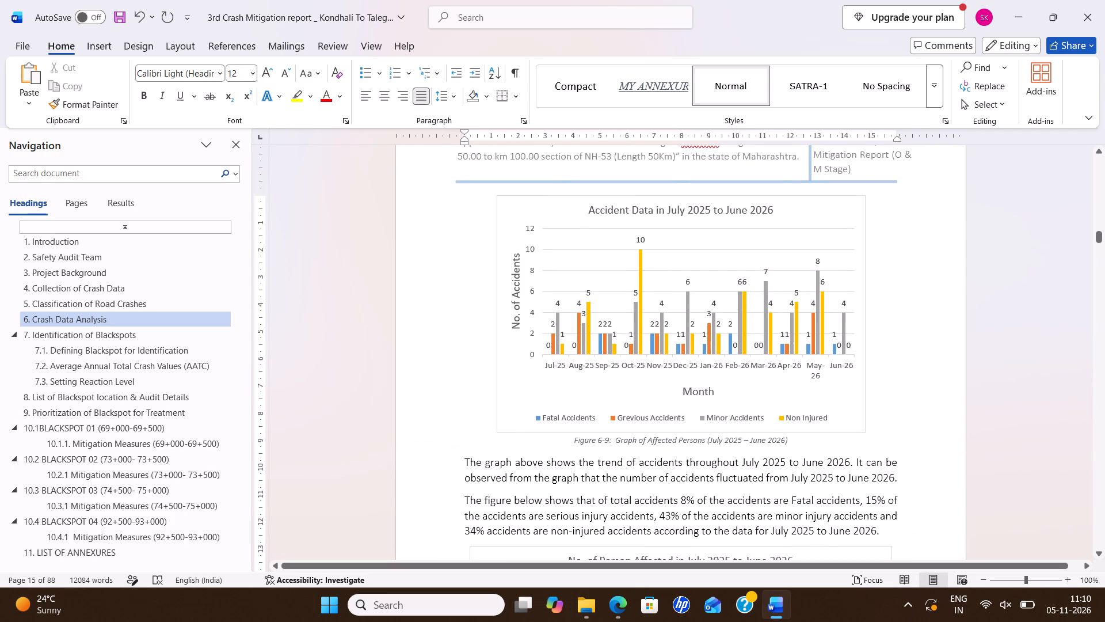
pyautogui.moveTo(597, 438); pyautogui.dragTo(798, 448)
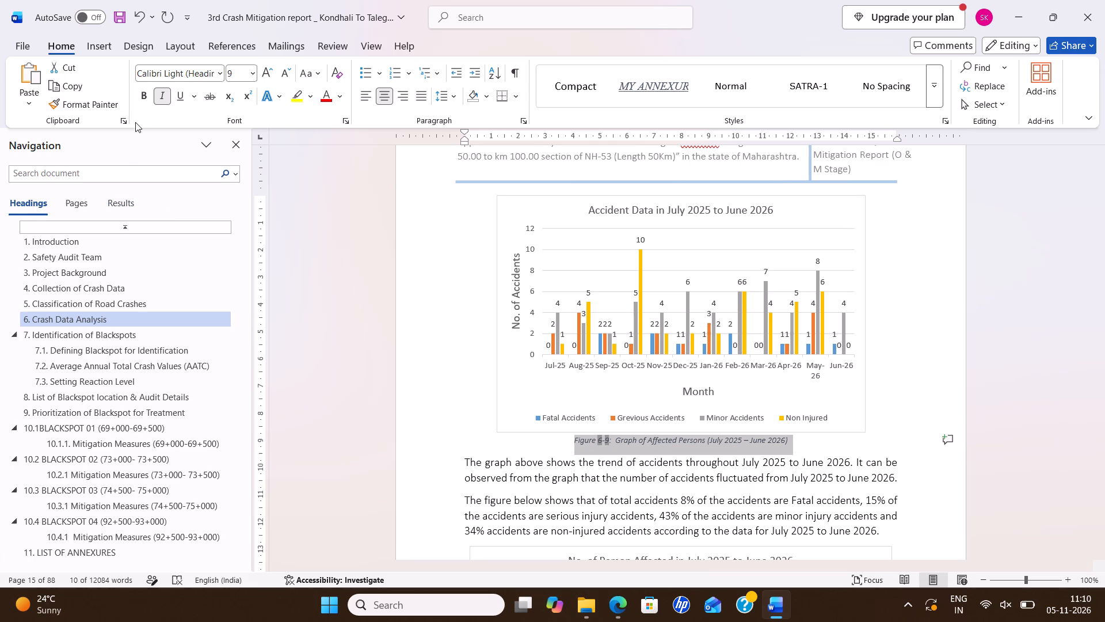
pyautogui.click(105, 101)
pyautogui.scroll(-13, 882, 583)
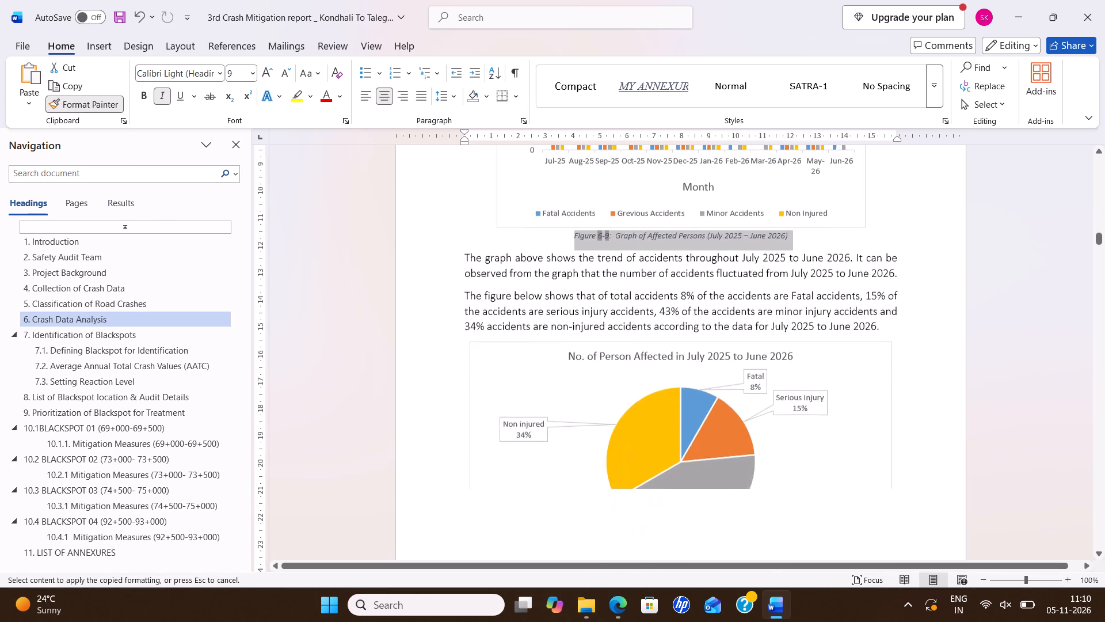
pyautogui.scroll(-2, 643, 377)
pyautogui.scroll(1, 641, 382)
pyautogui.scroll(-2, 641, 382)
pyautogui.moveTo(563, 392); pyautogui.dragTo(799, 430)
pyautogui.click(748, 449)
# Examine the Figure 6-11 chart title's font and review section 7, including Table 7-1, up to section 8.
pyautogui.scroll(-8, 748, 449)
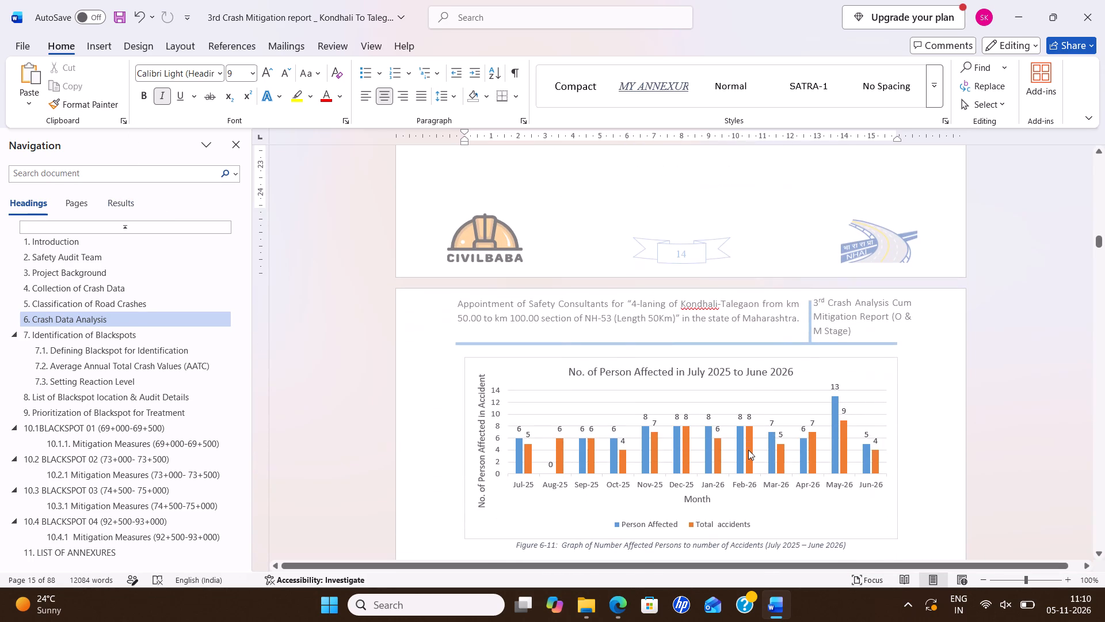
pyautogui.click(619, 376)
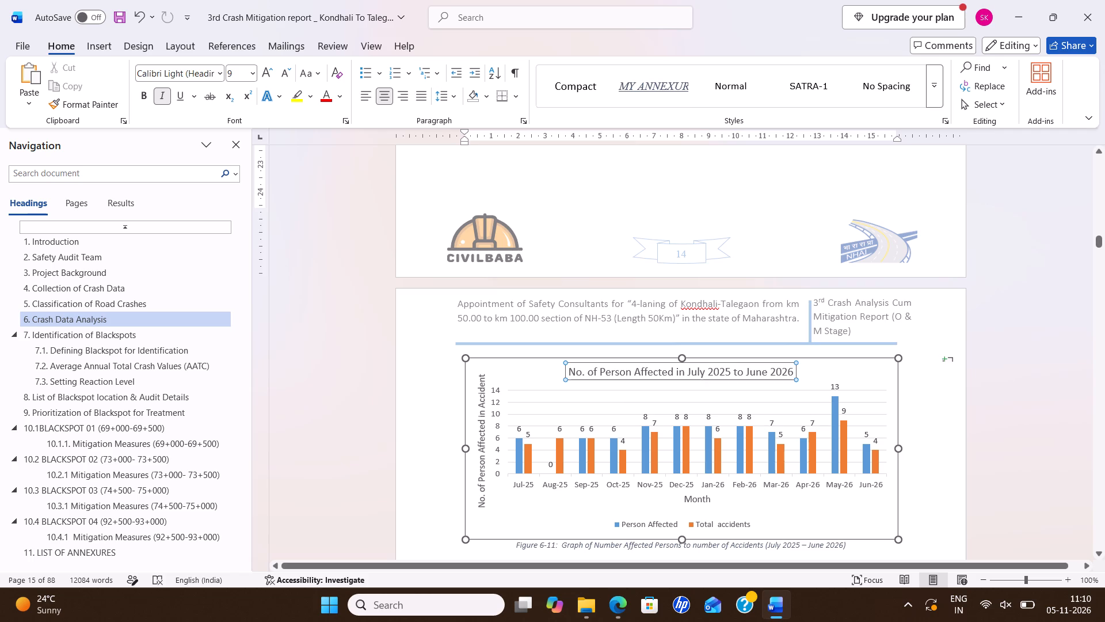
pyautogui.moveTo(618, 373); pyautogui.dragTo(632, 378)
pyautogui.click(627, 383)
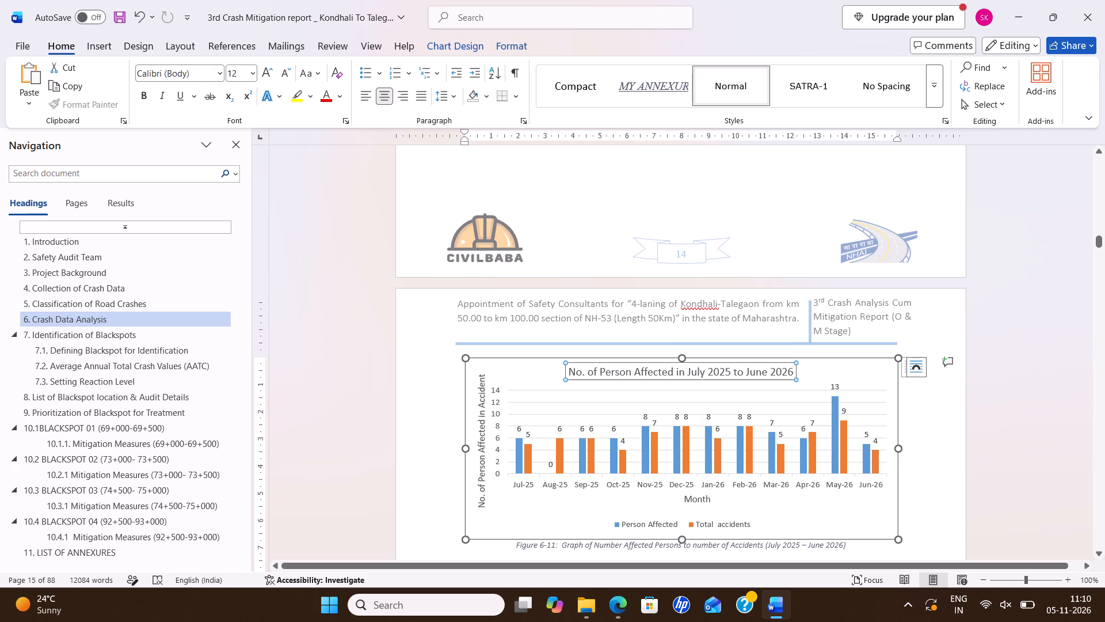
pyautogui.scroll(-5, 660, 506)
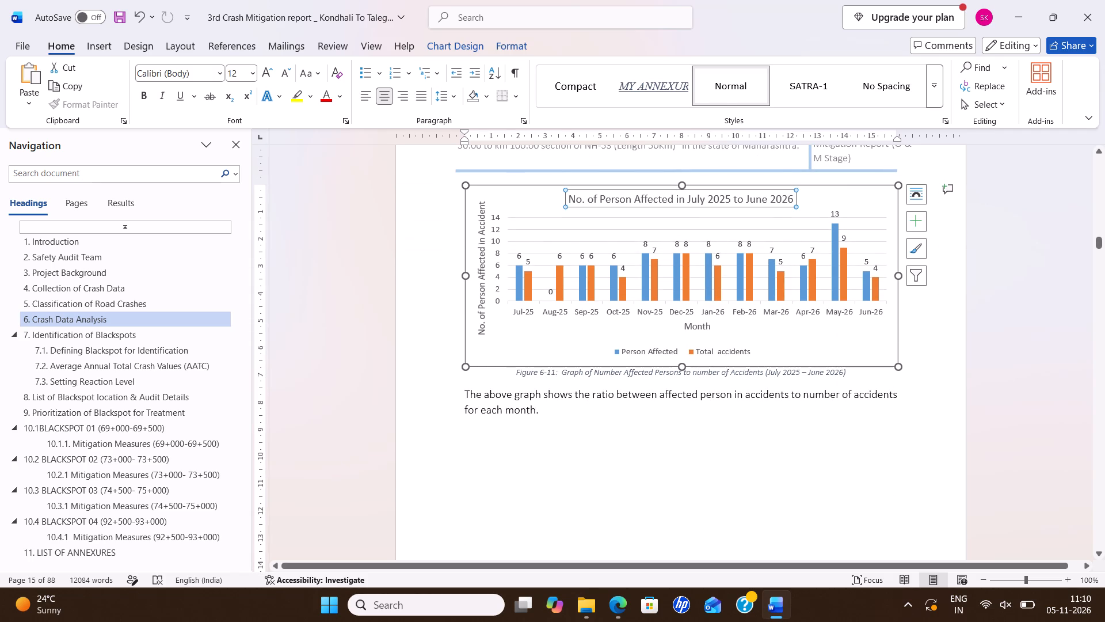
pyautogui.scroll(-20, 632, 443)
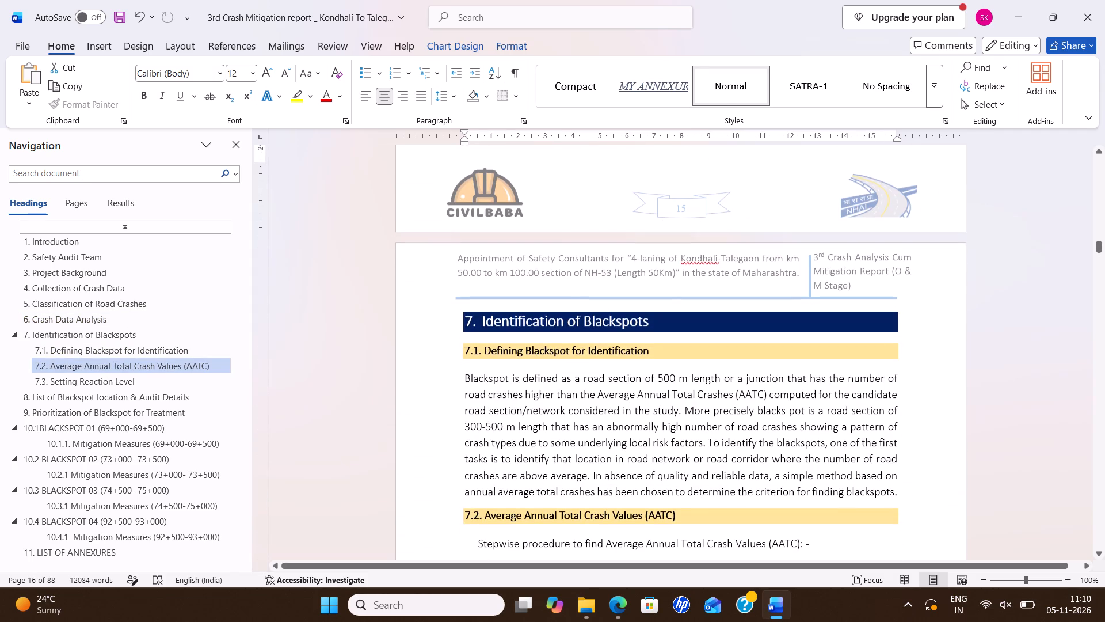
pyautogui.scroll(-12, 608, 411)
pyautogui.scroll(-12, 608, 411)
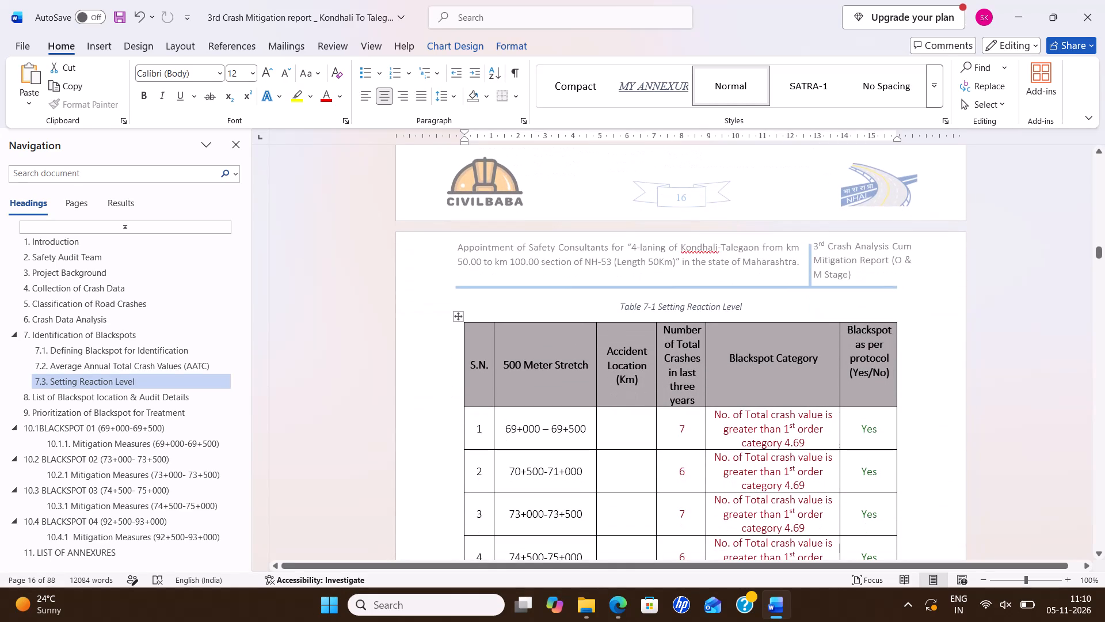
pyautogui.scroll(-3, 614, 408)
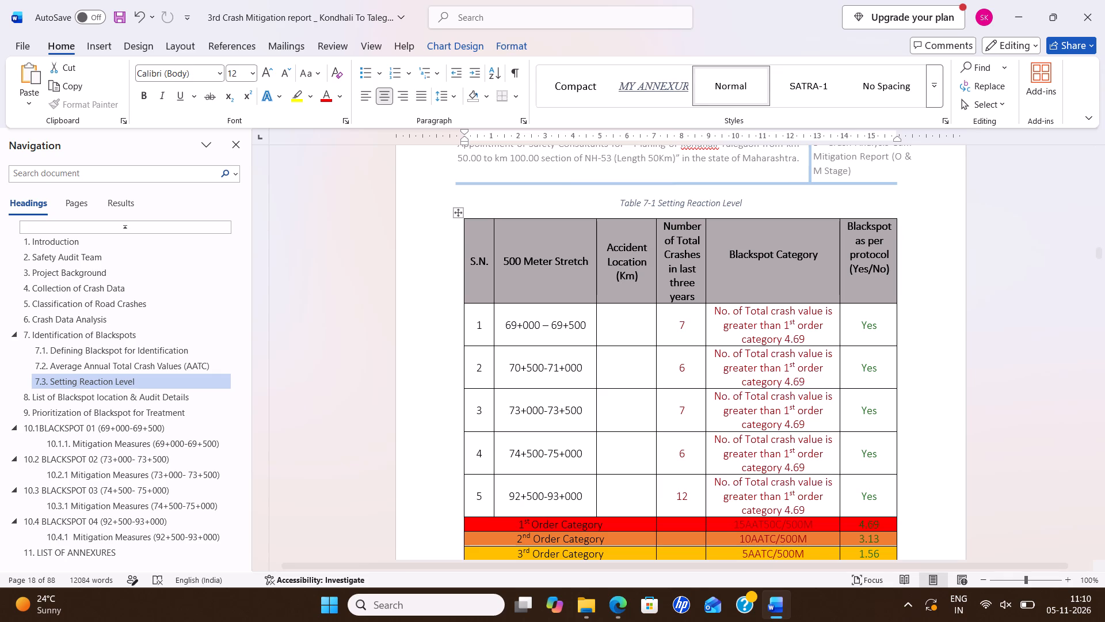
pyautogui.scroll(-12, 672, 434)
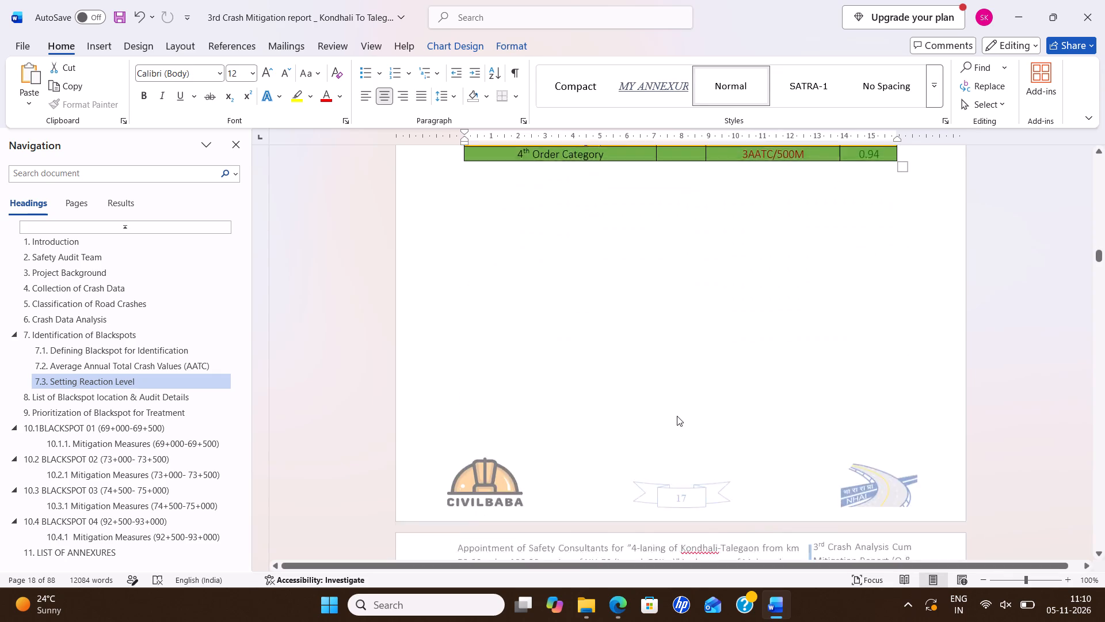
pyautogui.scroll(-7, 677, 416)
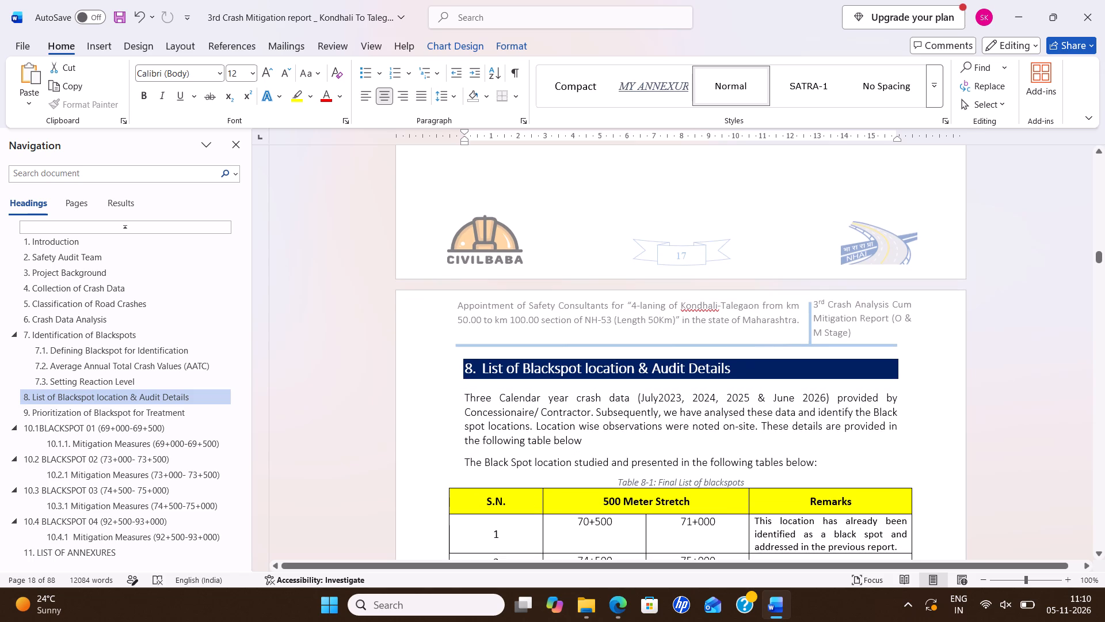
# Rewrite the crash data period in the section 8 opening paragraph as "(July 2023 to June 2026)".
pyautogui.moveTo(693, 399); pyautogui.dragTo(767, 396)
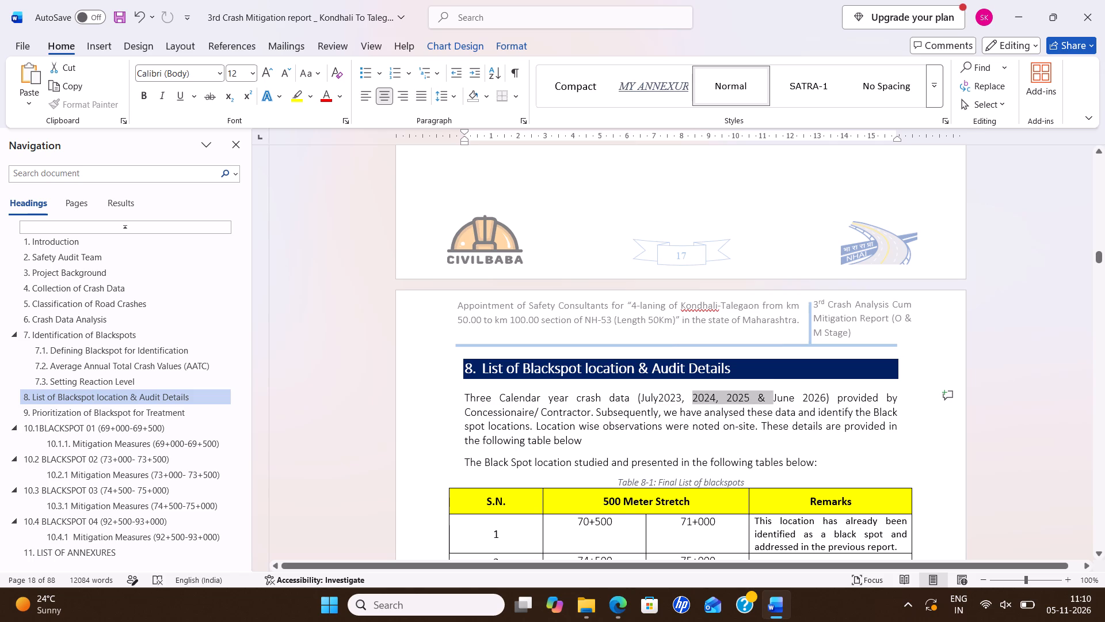
pyautogui.moveTo(767, 396); pyautogui.dragTo(763, 395)
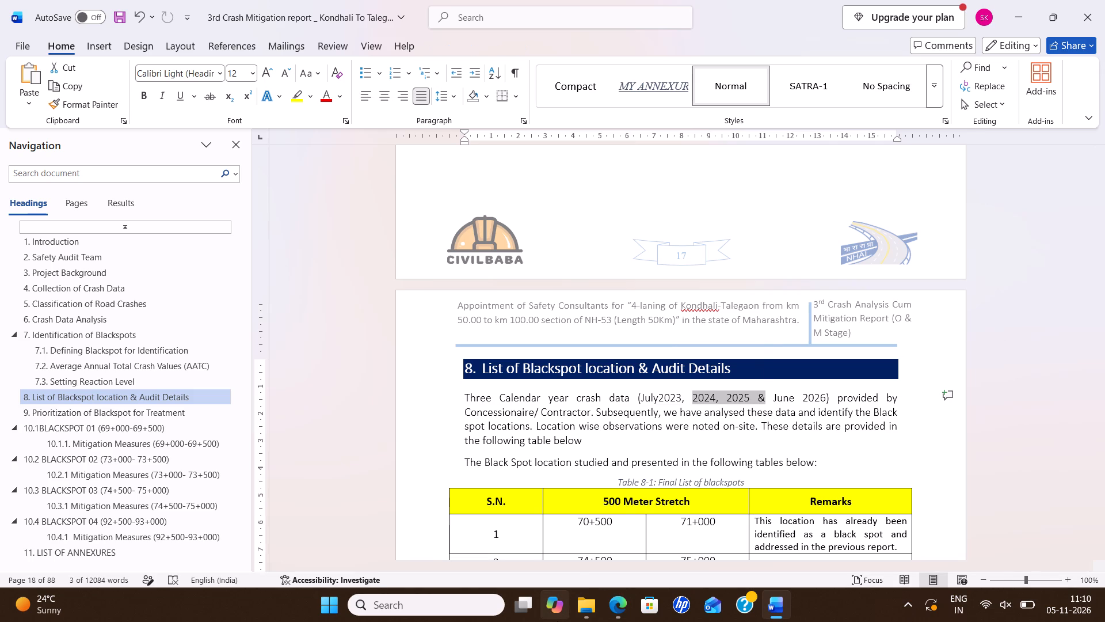
pyautogui.write('to')
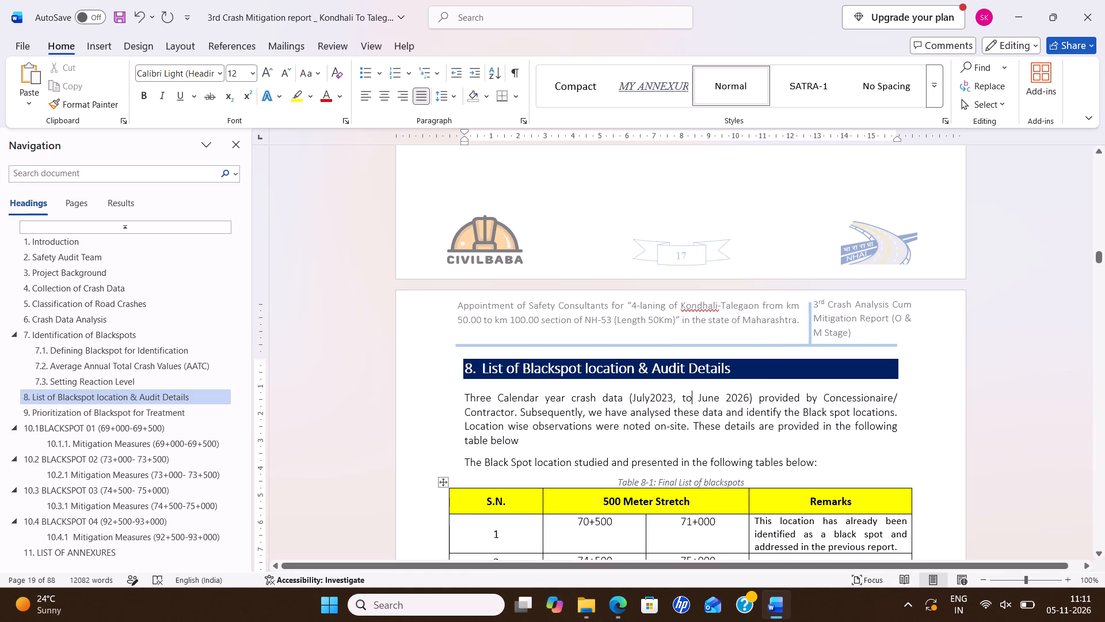
pyautogui.click(677, 400)
pyautogui.press('BackSpace')
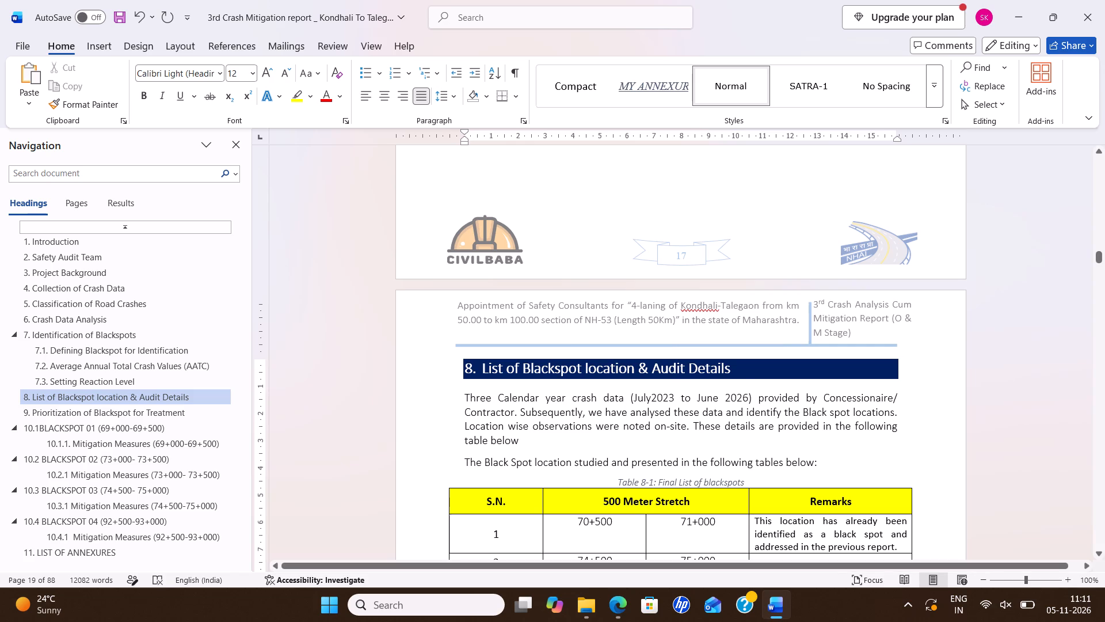
pyautogui.click(653, 401)
pyautogui.press('space')
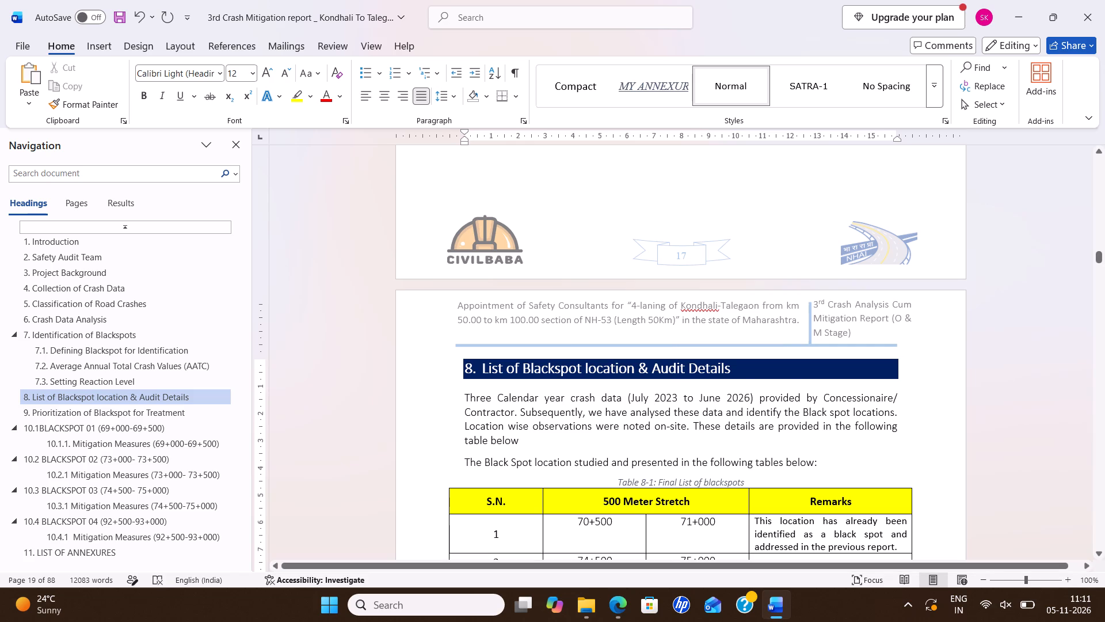
# Delete the word "Calendar" from the opening sentence of section 8, leaving "Three year crash data".
pyautogui.moveTo(500, 396); pyautogui.dragTo(529, 393)
pyautogui.moveTo(529, 393); pyautogui.dragTo(538, 393)
pyautogui.press('Delete')
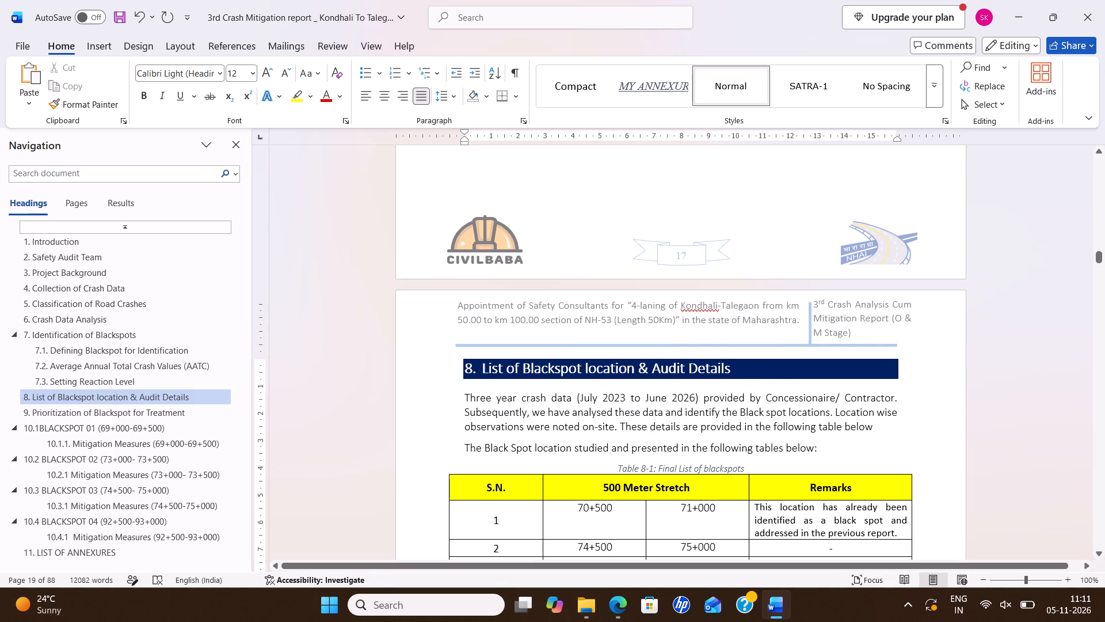
# Review the final blackspot list in section 8 and the severity score table in section 9.
pyautogui.scroll(-3, 648, 467)
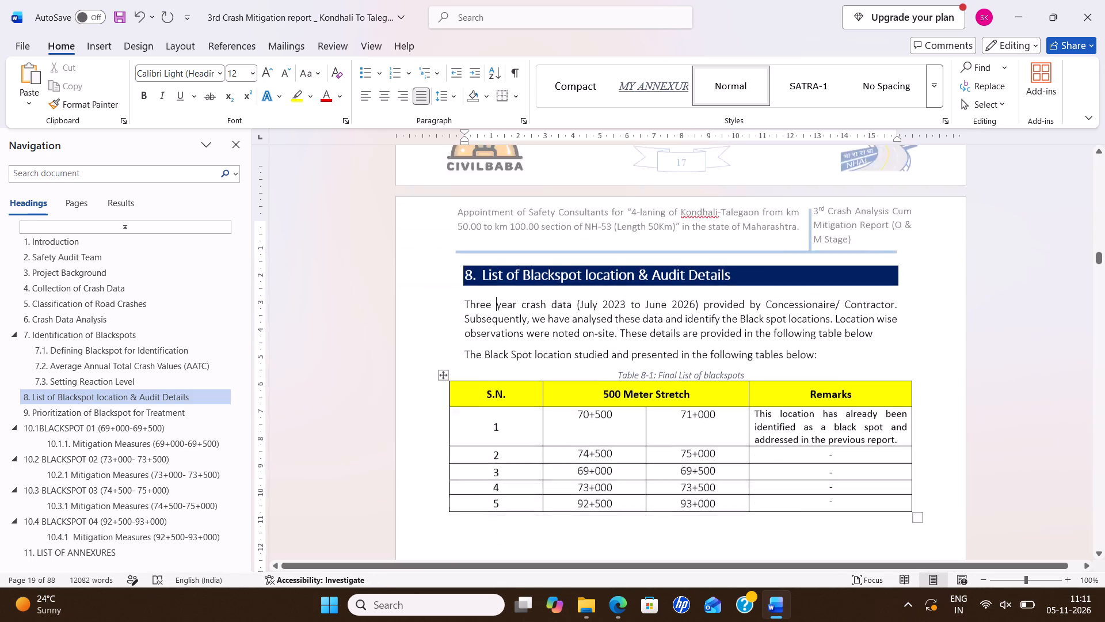
pyautogui.scroll(-5, 649, 462)
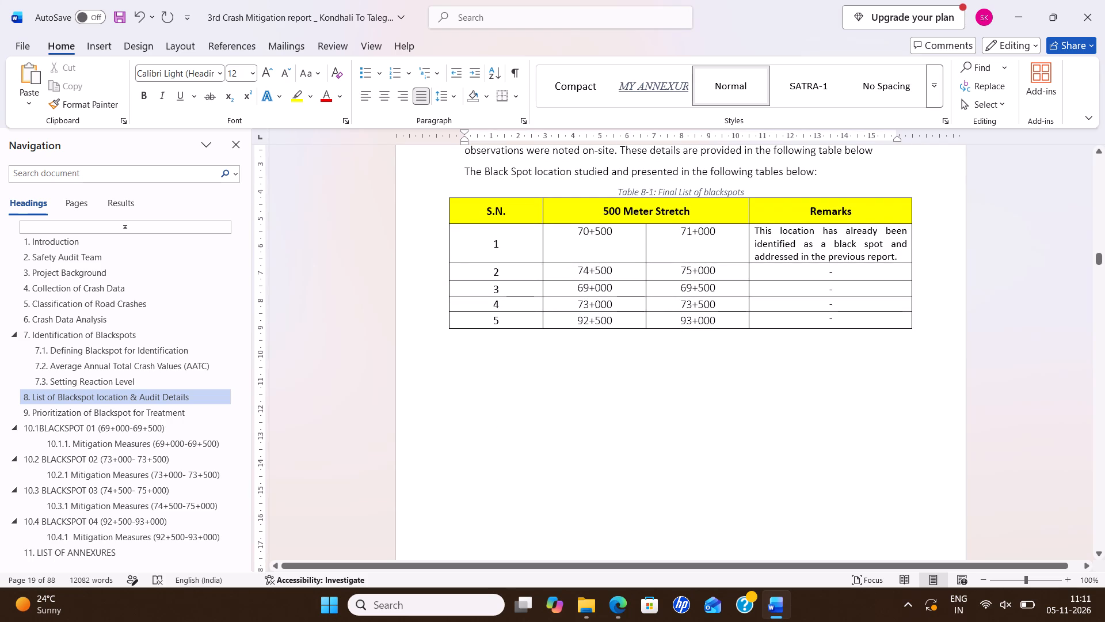
pyautogui.scroll(-19, 632, 400)
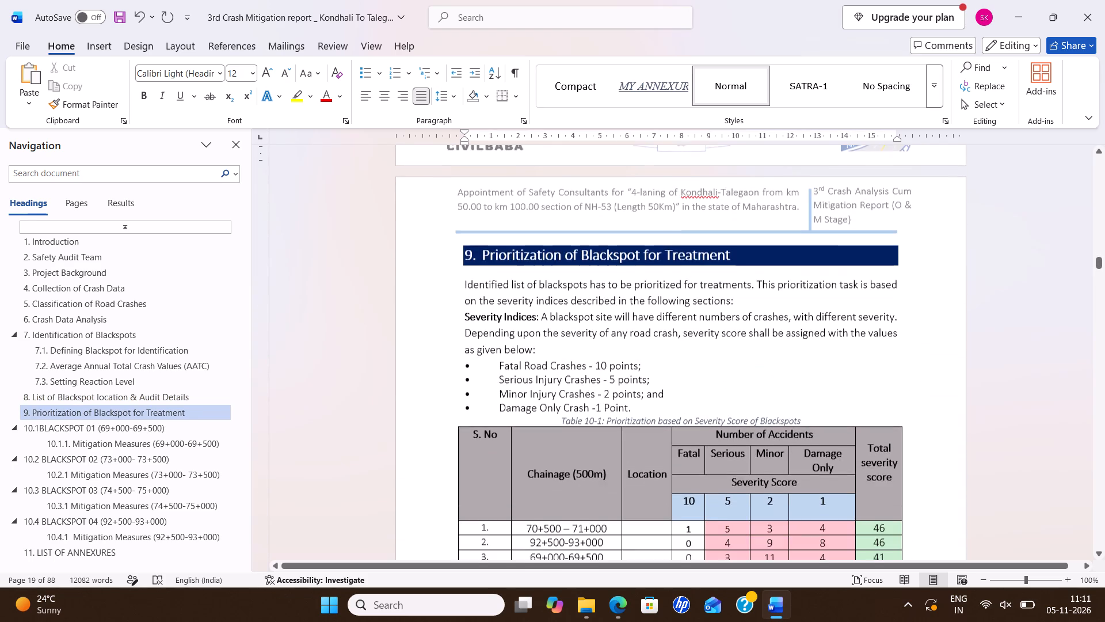
pyautogui.scroll(-4, 625, 388)
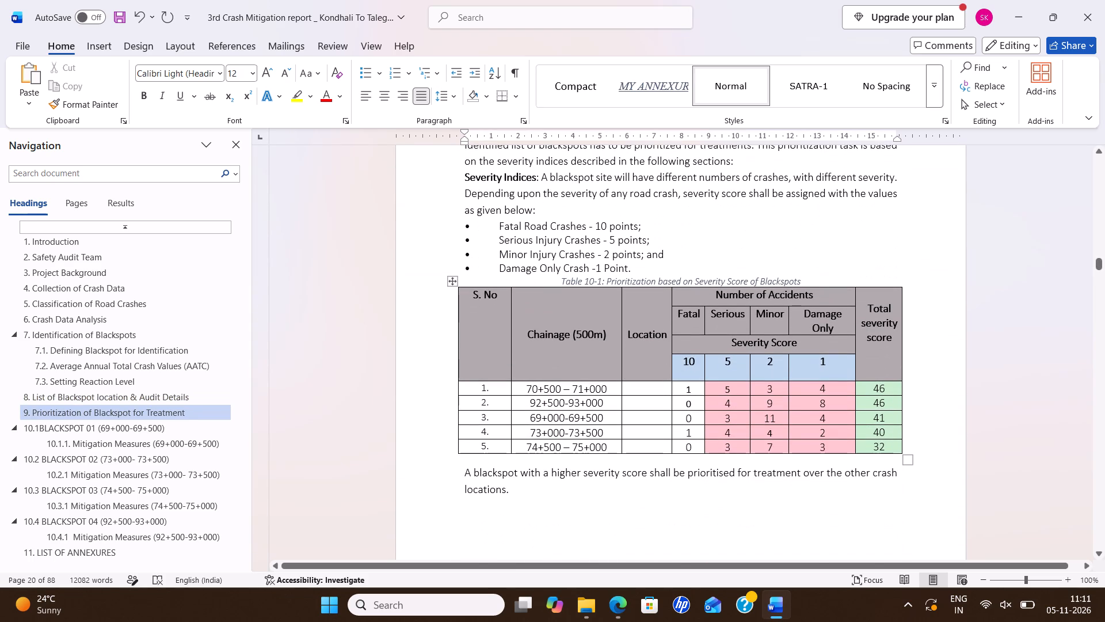
pyautogui.scroll(-4, 625, 388)
# Review the Blackspot 01 (69+000-69+500) details, collision diagram, Google Earth location and mitigation measures.
pyautogui.scroll(-9, 625, 388)
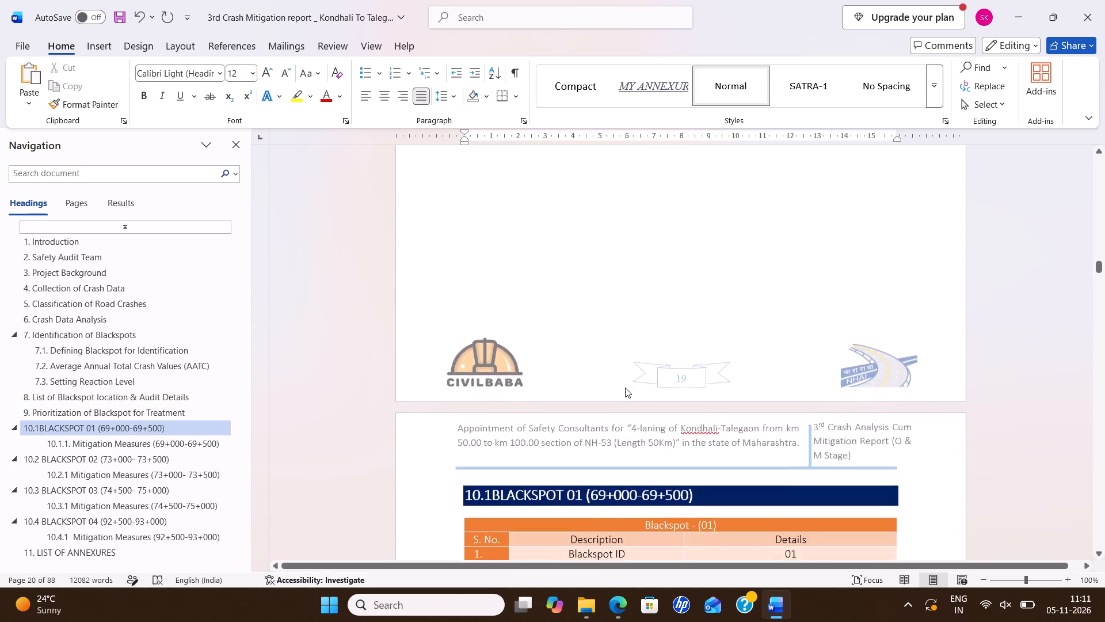
pyautogui.scroll(-17, 625, 388)
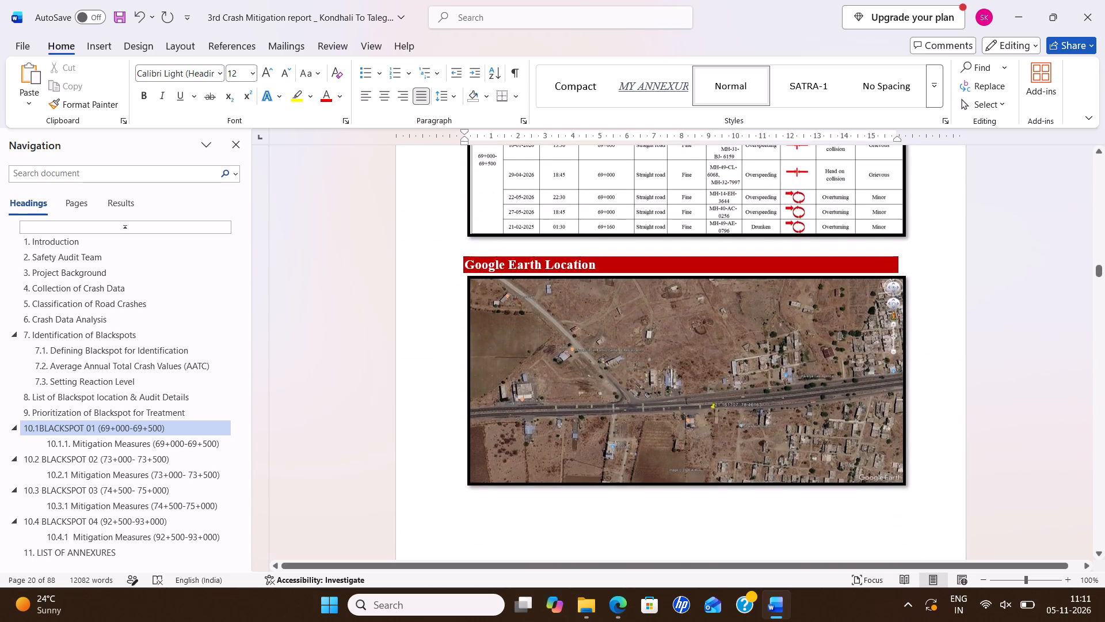
pyautogui.scroll(4, 625, 388)
pyautogui.scroll(-7, 625, 388)
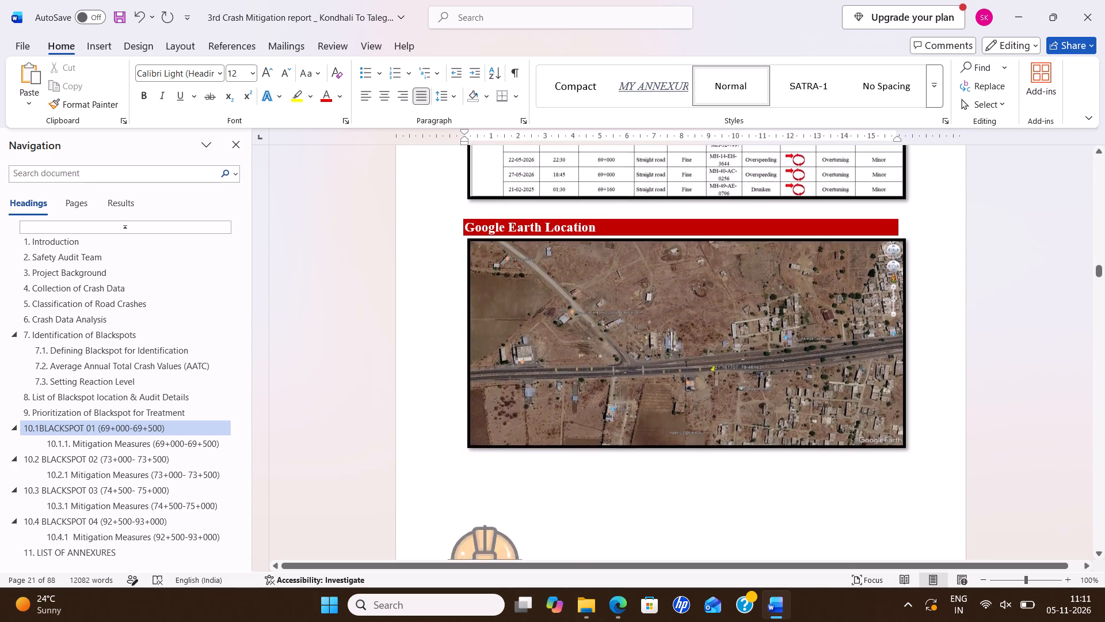
pyautogui.scroll(-17, 625, 388)
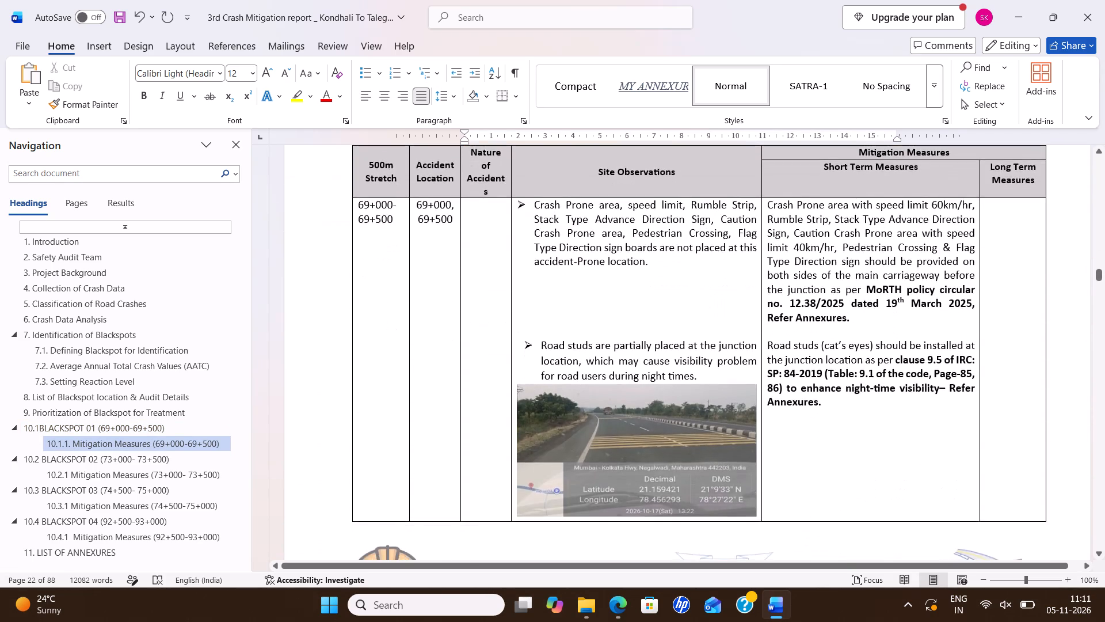
pyautogui.scroll(-13, 625, 387)
pyautogui.scroll(-11, 625, 387)
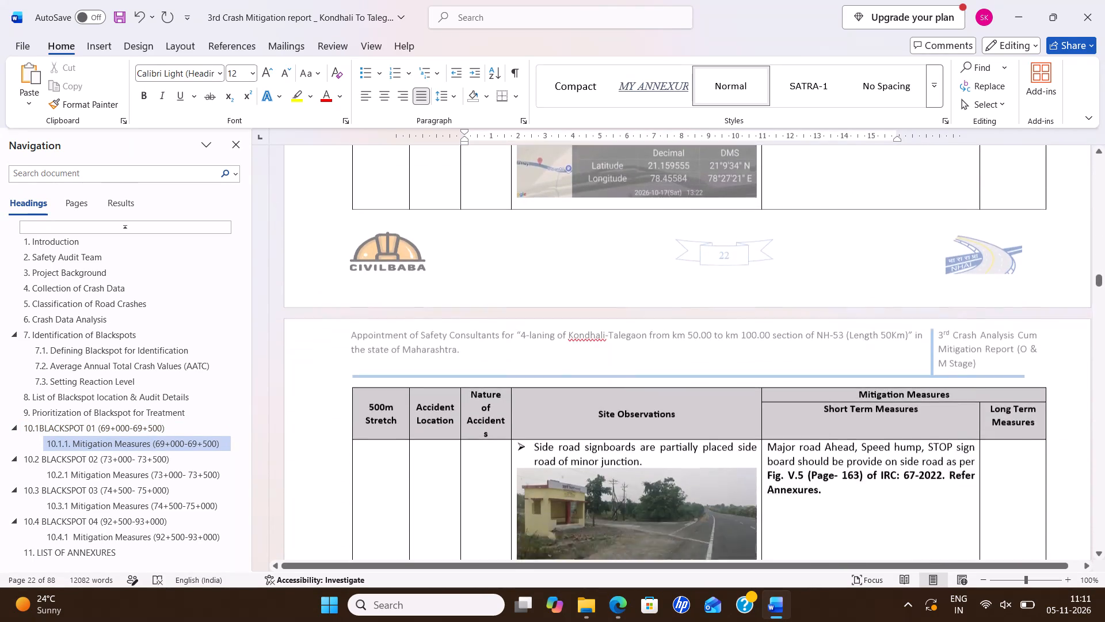
pyautogui.scroll(-17, 625, 387)
pyautogui.scroll(-9, 625, 387)
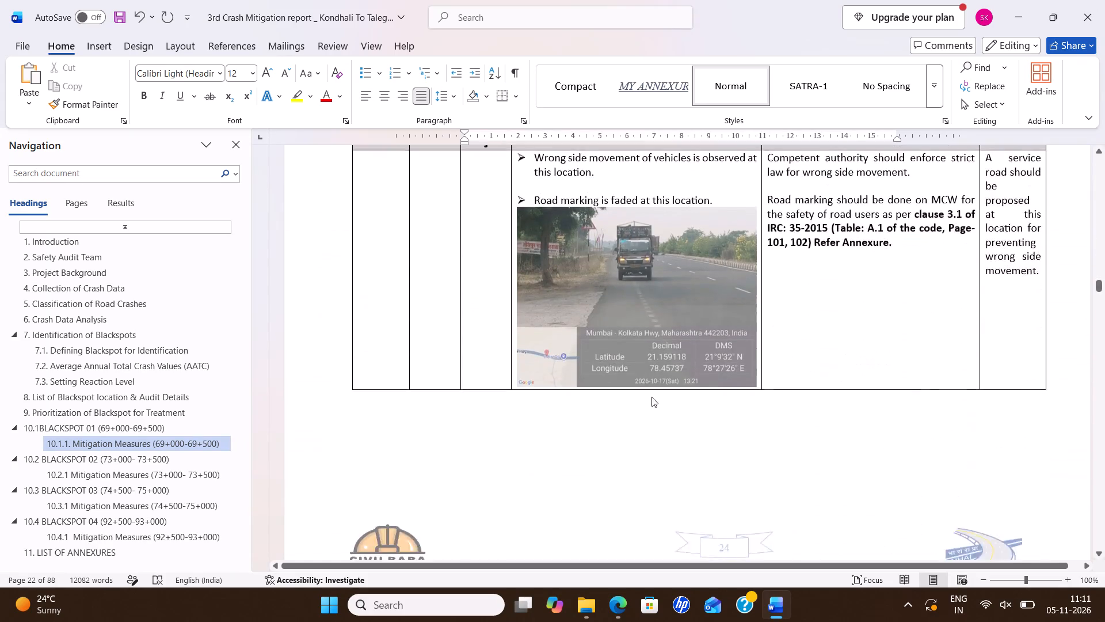
# Review the Blackspot 02 (73+000-73+500) details, collision diagram and mitigation measures.
pyautogui.scroll(-20, 651, 397)
pyautogui.scroll(-11, 680, 411)
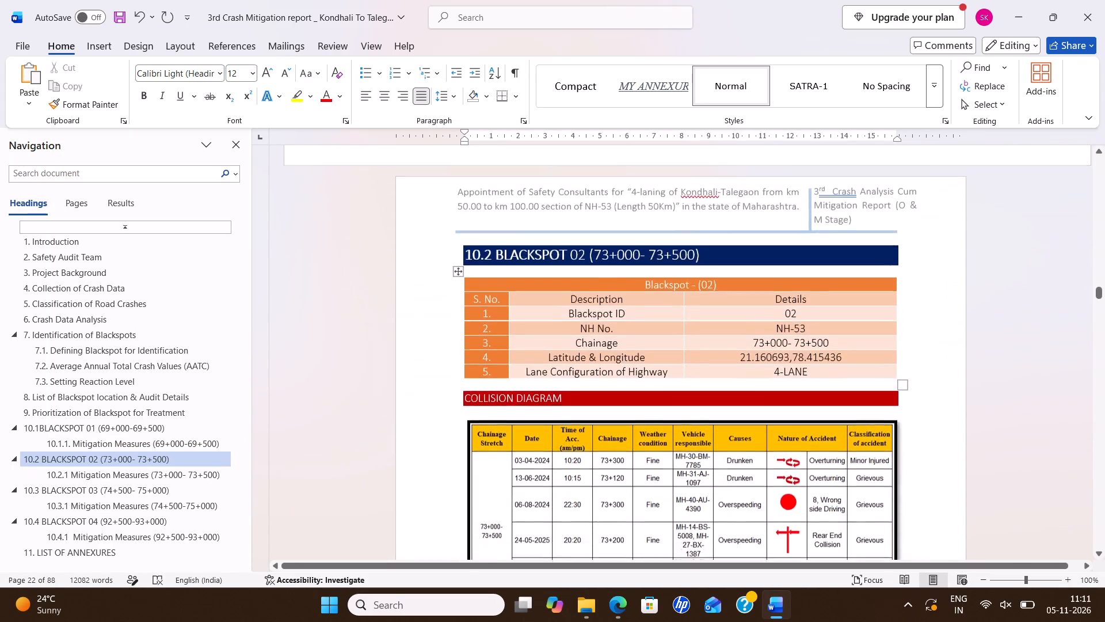
pyautogui.scroll(-13, 680, 411)
pyautogui.scroll(-18, 675, 380)
pyautogui.scroll(-5, 692, 435)
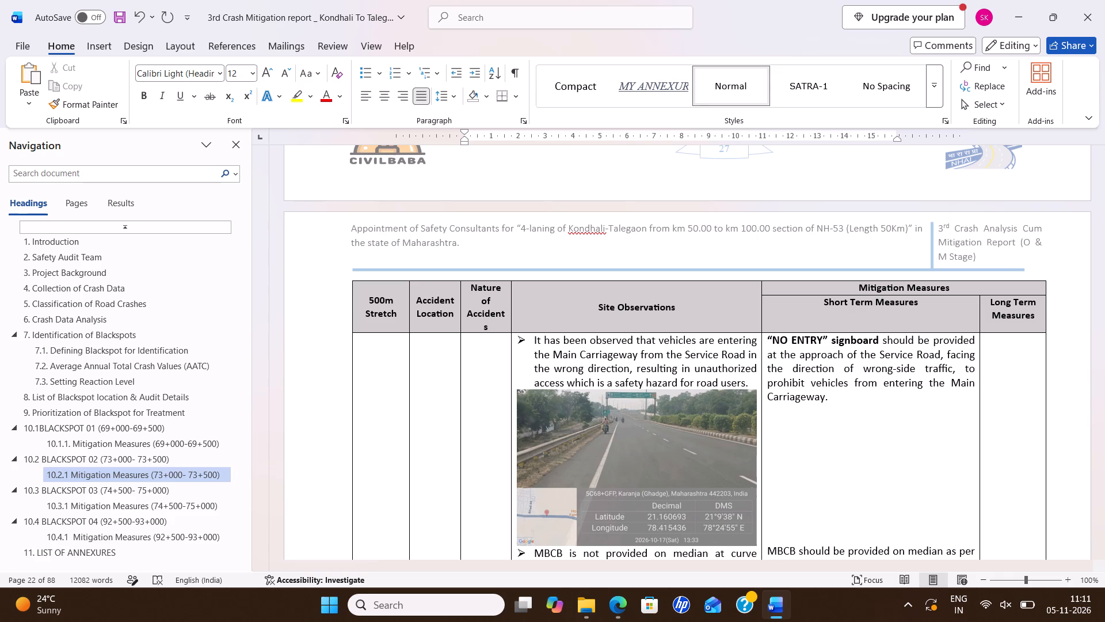
pyautogui.scroll(-4, 704, 385)
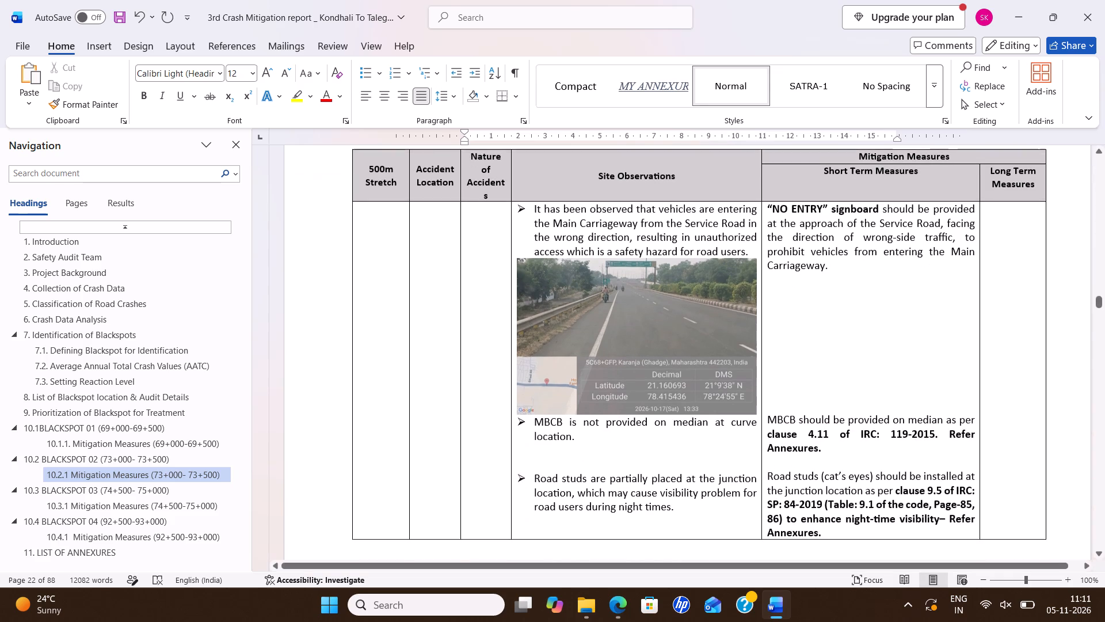
# Slightly reduce the height of the wrong-direction entry site photo in the Blackspot 02 mitigation measures table.
pyautogui.click(745, 336)
pyautogui.click(757, 329)
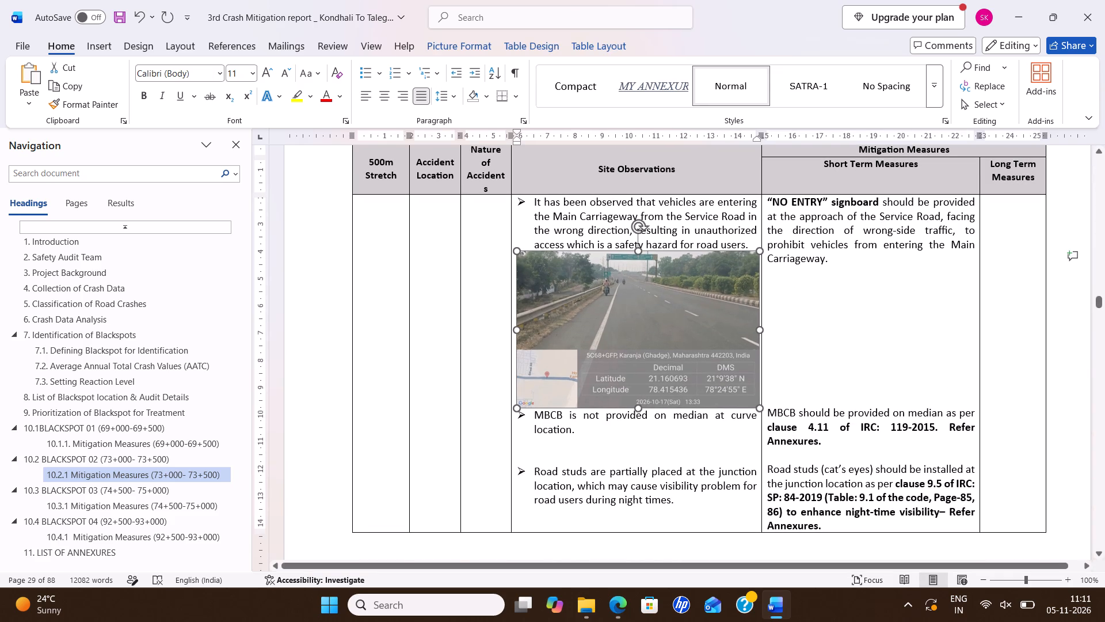
pyautogui.moveTo(634, 409); pyautogui.dragTo(632, 409)
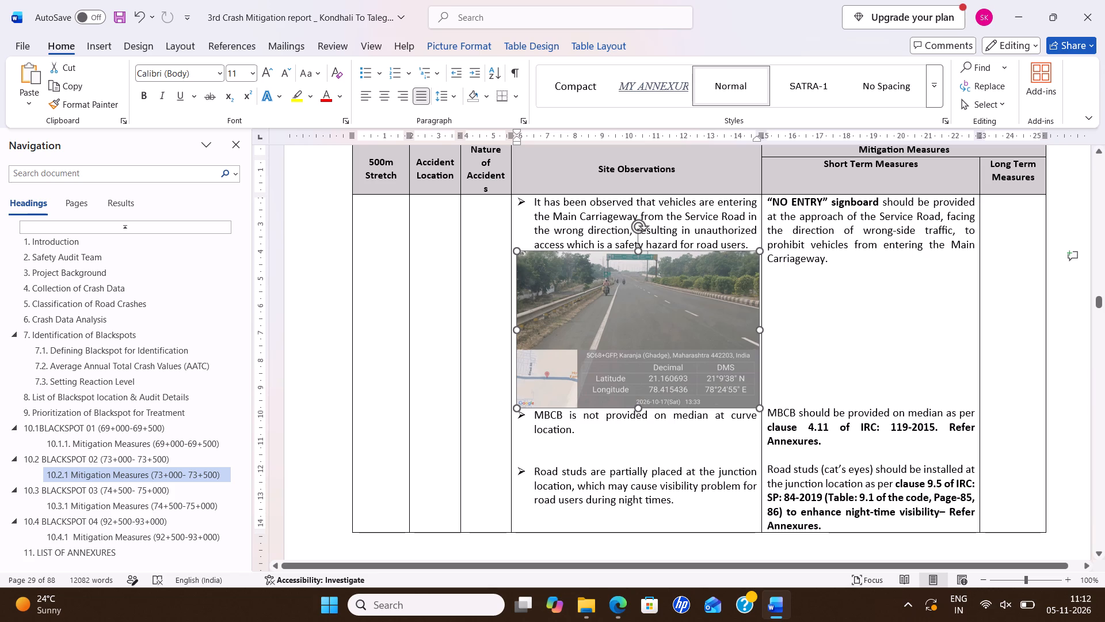
pyautogui.moveTo(632, 409); pyautogui.dragTo(624, 404)
# Review the Blackspot 03 (74+500-75+000) details, collision diagram and mitigation measures.
pyautogui.scroll(-2, 672, 416)
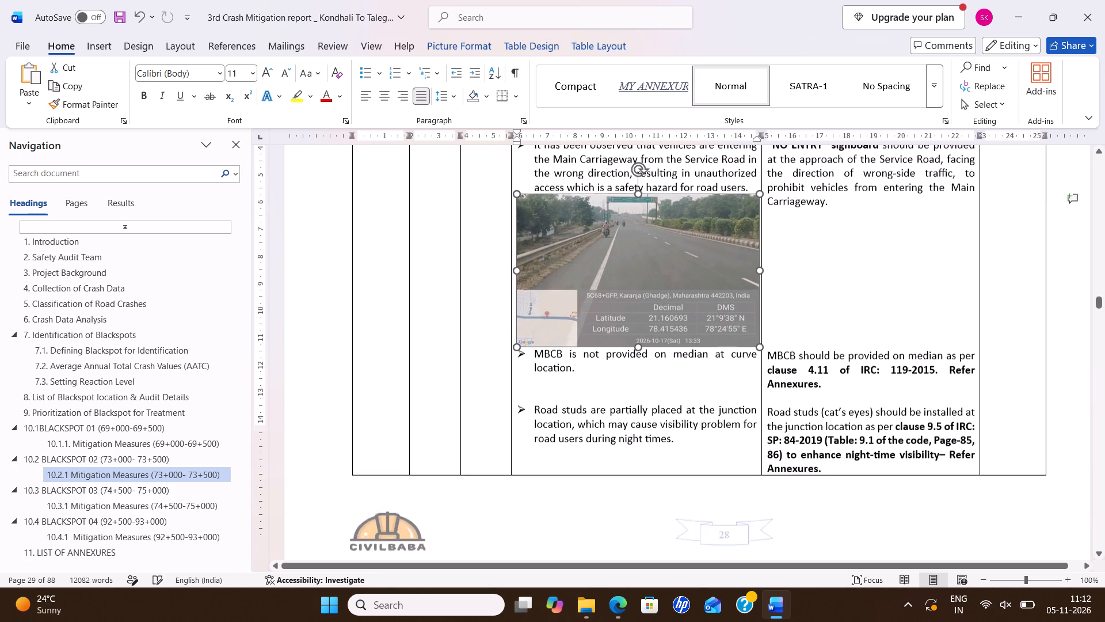
pyautogui.scroll(-14, 683, 414)
pyautogui.scroll(1, 705, 403)
pyautogui.scroll(-20, 705, 403)
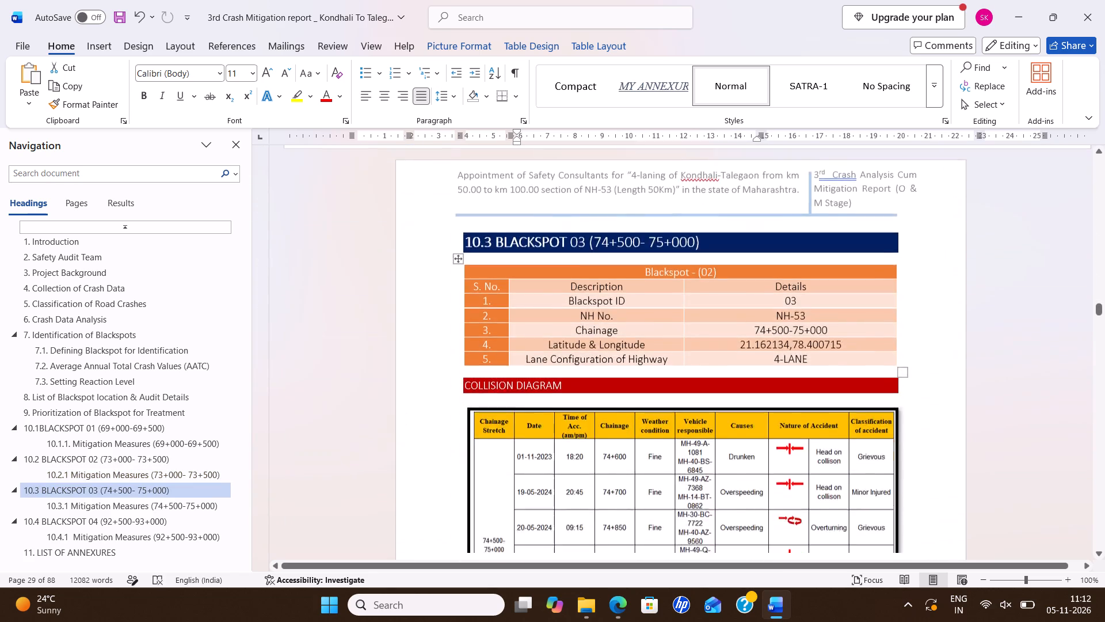
pyautogui.scroll(-19, 727, 396)
pyautogui.scroll(-18, 752, 416)
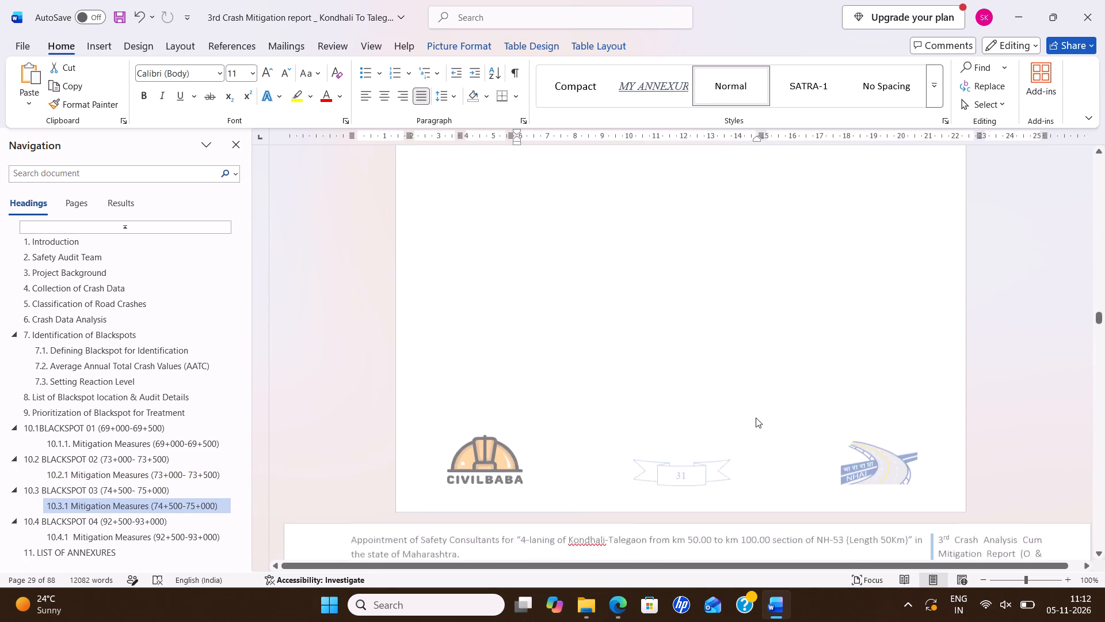
pyautogui.scroll(-18, 760, 420)
pyautogui.scroll(-17, 765, 394)
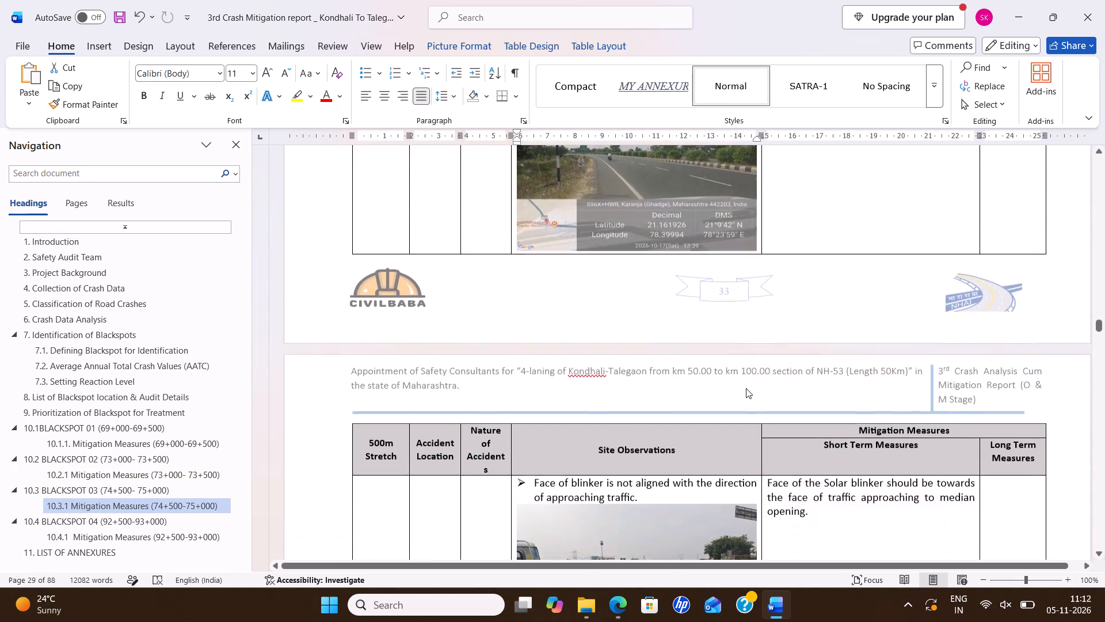
pyautogui.scroll(-8, 746, 388)
pyautogui.scroll(-13, 746, 388)
pyautogui.scroll(1, 734, 365)
pyautogui.scroll(-9, 734, 365)
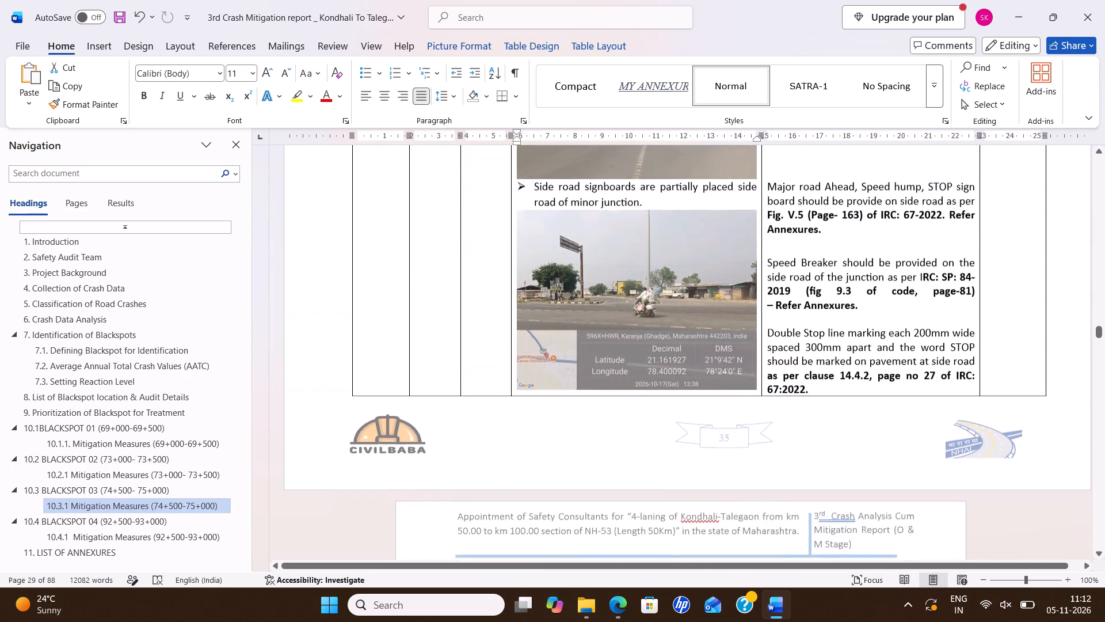
# Review the Blackspot 04 (92+500-93+000) details and its mitigation measures in section 10.4.1.
pyautogui.scroll(-17, 736, 365)
pyautogui.scroll(2, 742, 388)
pyautogui.scroll(-10, 742, 388)
pyautogui.scroll(1, 748, 391)
pyautogui.scroll(-11, 748, 391)
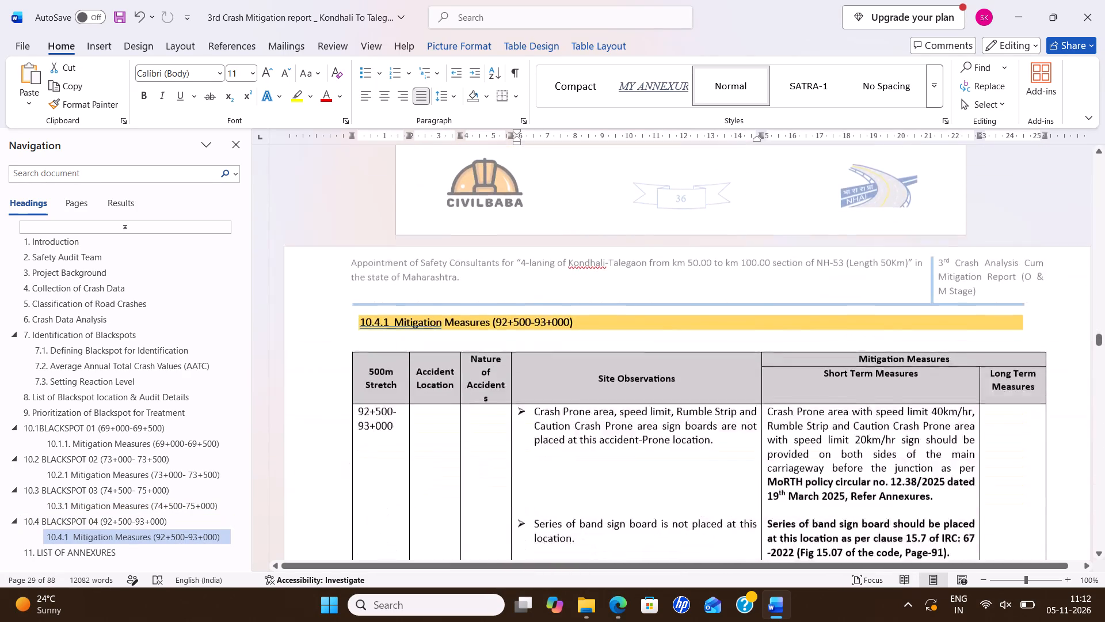
pyautogui.scroll(-17, 748, 391)
pyautogui.scroll(-18, 782, 409)
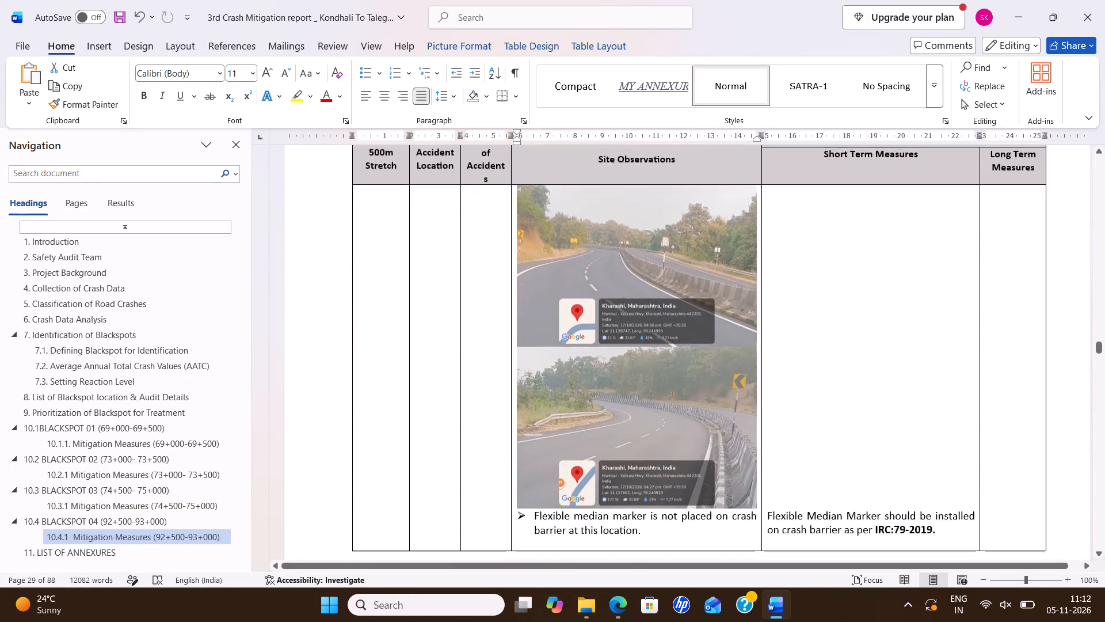
pyautogui.scroll(-17, 780, 396)
pyautogui.scroll(-7, 771, 381)
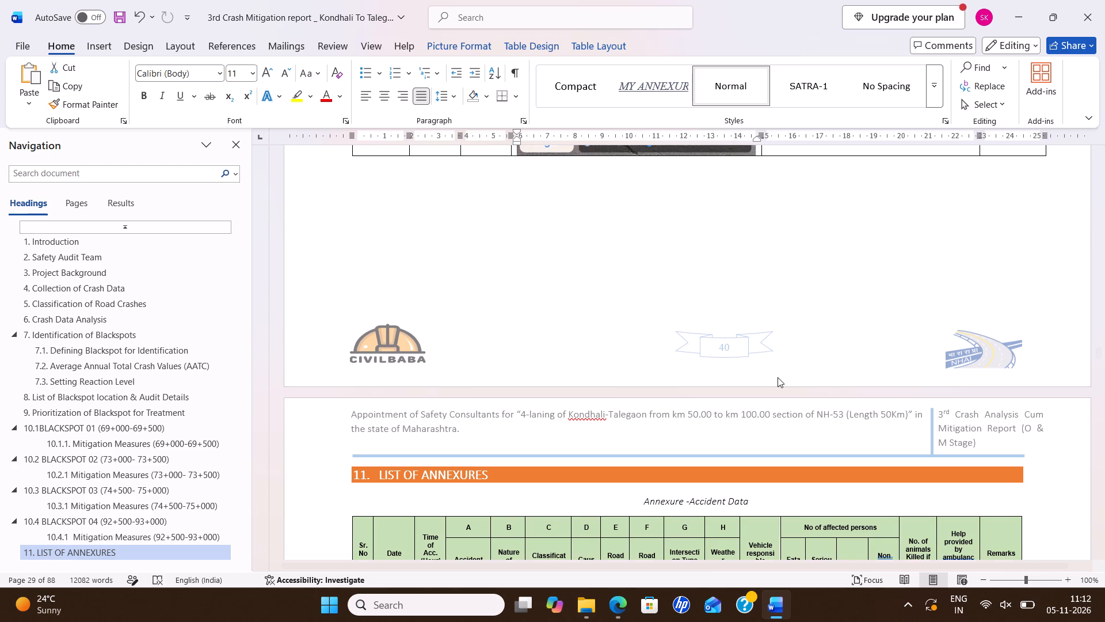
# Review the accident data table in the section 11 annexures.
pyautogui.scroll(-14, 809, 385)
pyautogui.scroll(1, 809, 403)
pyautogui.scroll(-15, 809, 403)
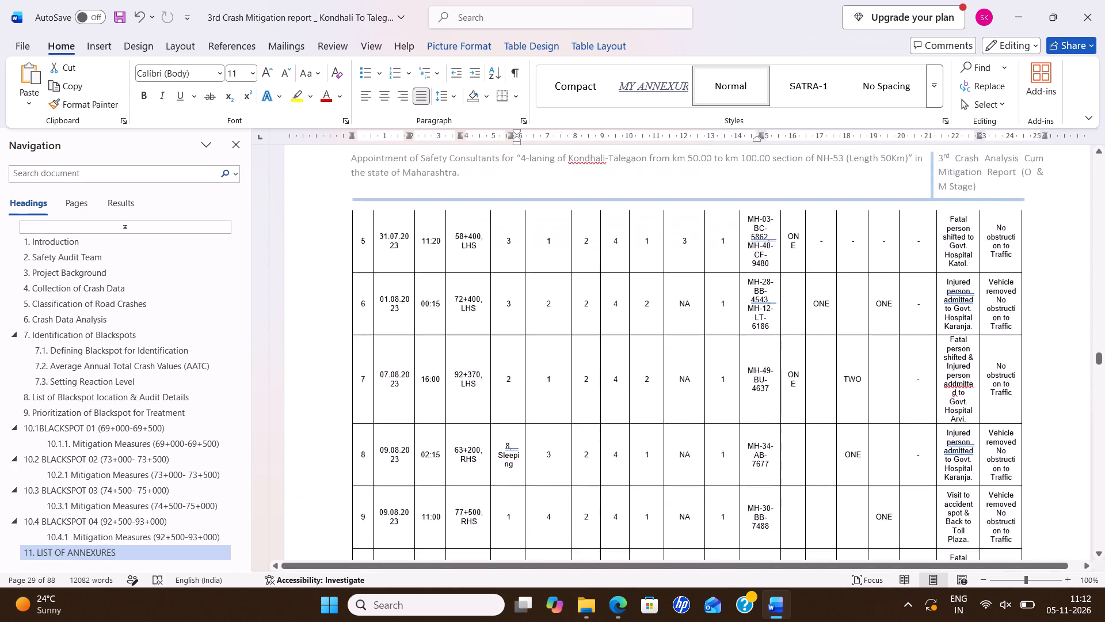
pyautogui.scroll(-20, 817, 403)
pyautogui.scroll(-7, 817, 403)
pyautogui.scroll(1, 840, 418)
pyautogui.scroll(-5, 840, 418)
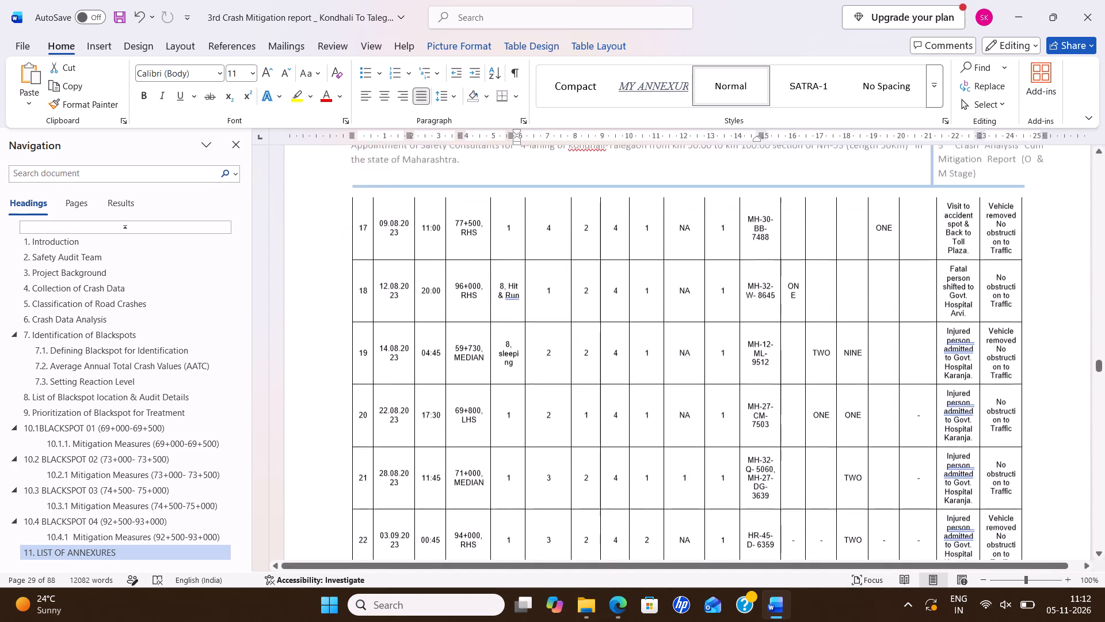
pyautogui.scroll(-20, 841, 422)
pyautogui.scroll(-1, 841, 422)
pyautogui.scroll(1, 848, 433)
pyautogui.scroll(-2, 848, 433)
pyautogui.scroll(2, 848, 433)
pyautogui.scroll(-3, 848, 435)
pyautogui.scroll(2, 848, 437)
pyautogui.scroll(-2, 848, 437)
pyautogui.scroll(1, 849, 441)
pyautogui.scroll(-12, 849, 440)
pyautogui.scroll(1, 849, 439)
pyautogui.scroll(-2, 849, 439)
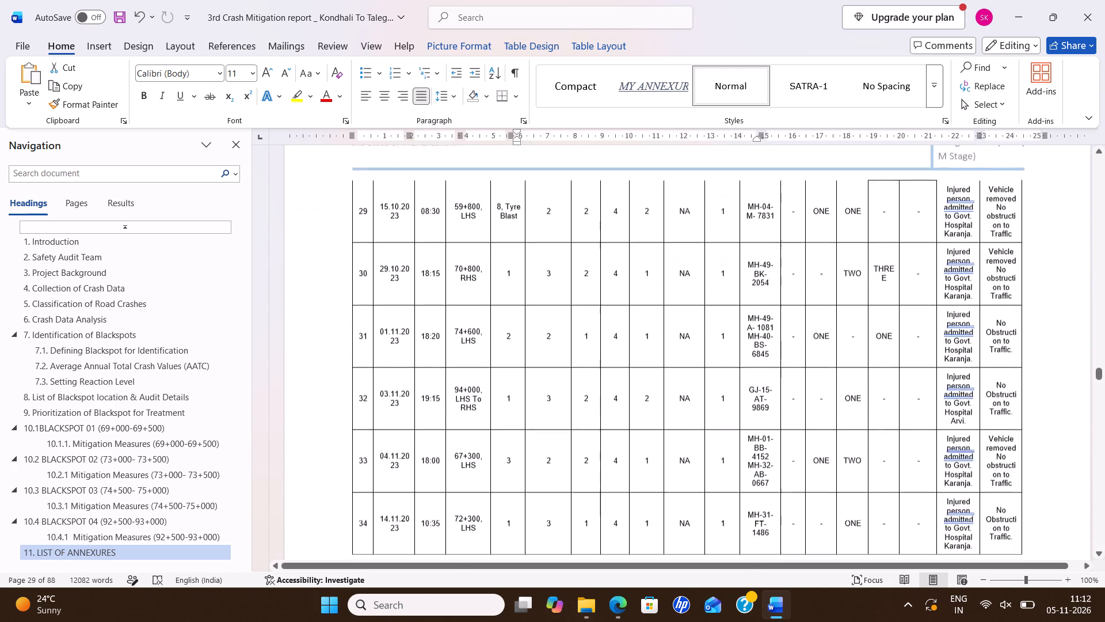
pyautogui.scroll(-20, 849, 439)
pyautogui.scroll(-1, 849, 439)
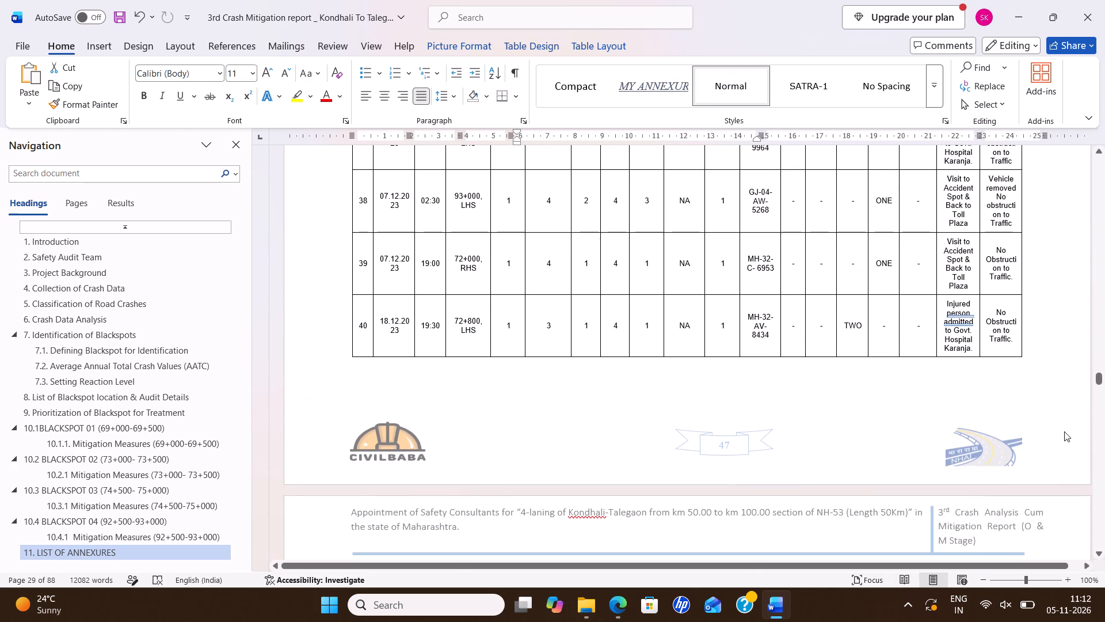
pyautogui.scroll(-20, 1047, 417)
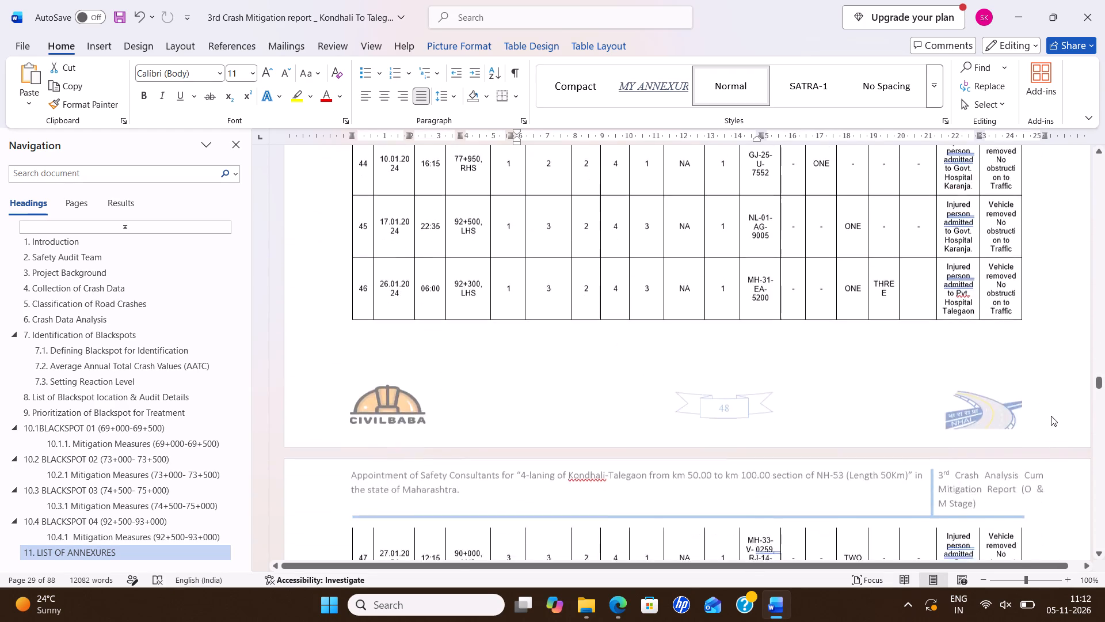
pyautogui.scroll(-9, 1051, 416)
pyautogui.scroll(1, 1057, 420)
pyautogui.scroll(-16, 1057, 420)
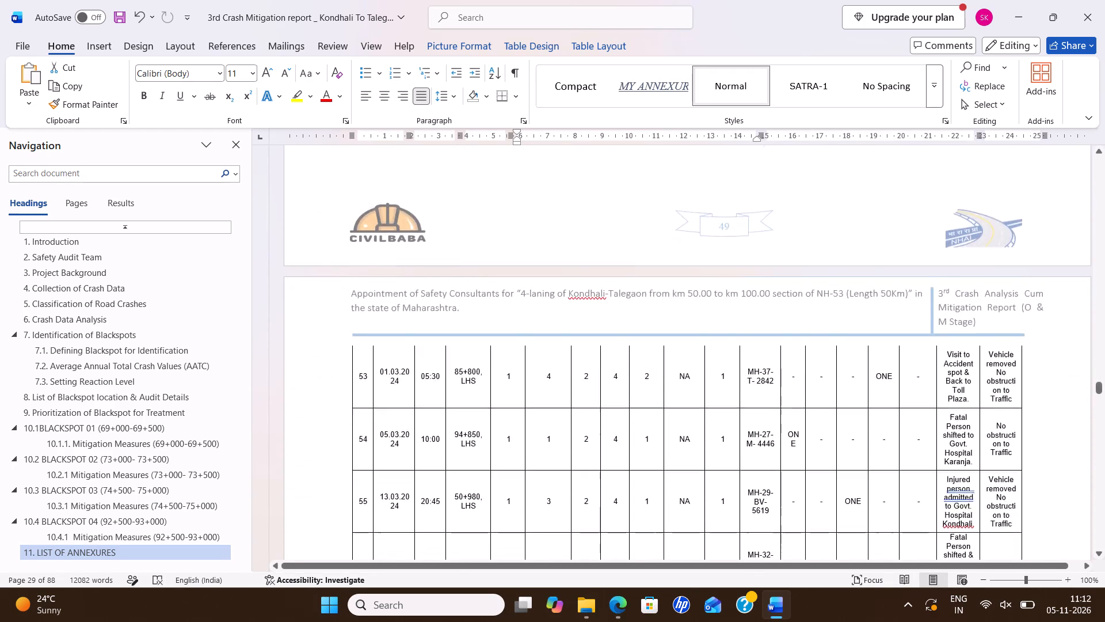
pyautogui.scroll(-4, 1058, 416)
pyautogui.scroll(1, 1096, 378)
pyautogui.scroll(-3, 1096, 378)
pyautogui.scroll(1, 1096, 395)
pyautogui.scroll(-4, 1096, 395)
pyautogui.scroll(1, 1096, 398)
pyautogui.scroll(-13, 1096, 399)
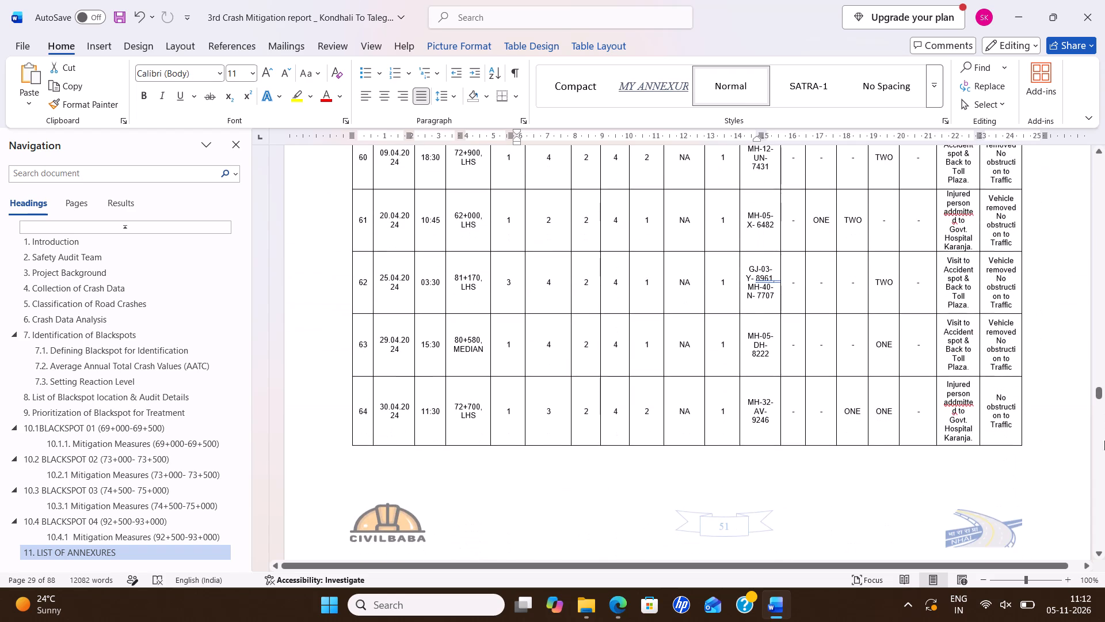
pyautogui.moveTo(1102, 392); pyautogui.dragTo(1096, 438)
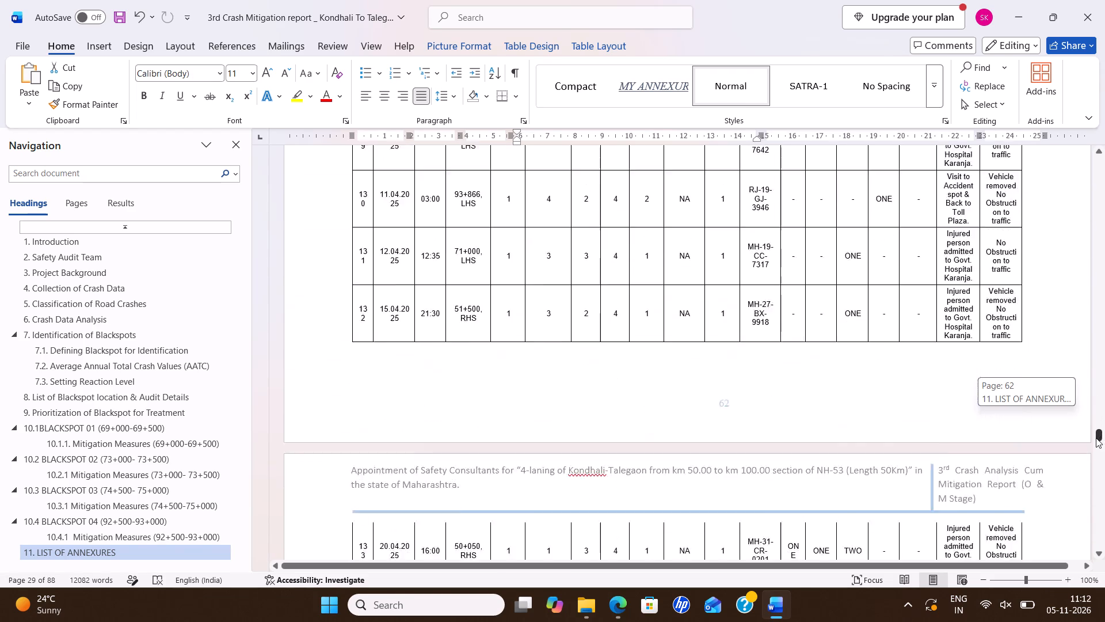
# Examine the Average Annual Total Crashes (AATC) annexure and the IRC: 35-2015 road marking tables.
pyautogui.moveTo(1096, 438); pyautogui.dragTo(1082, 491)
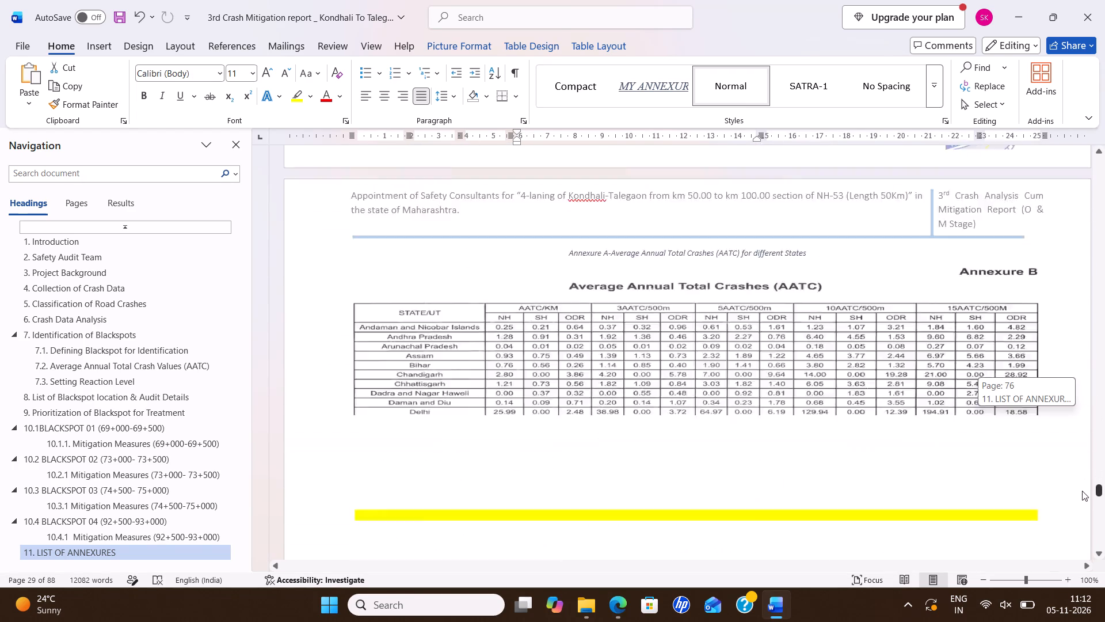
pyautogui.moveTo(1082, 491); pyautogui.dragTo(1082, 494)
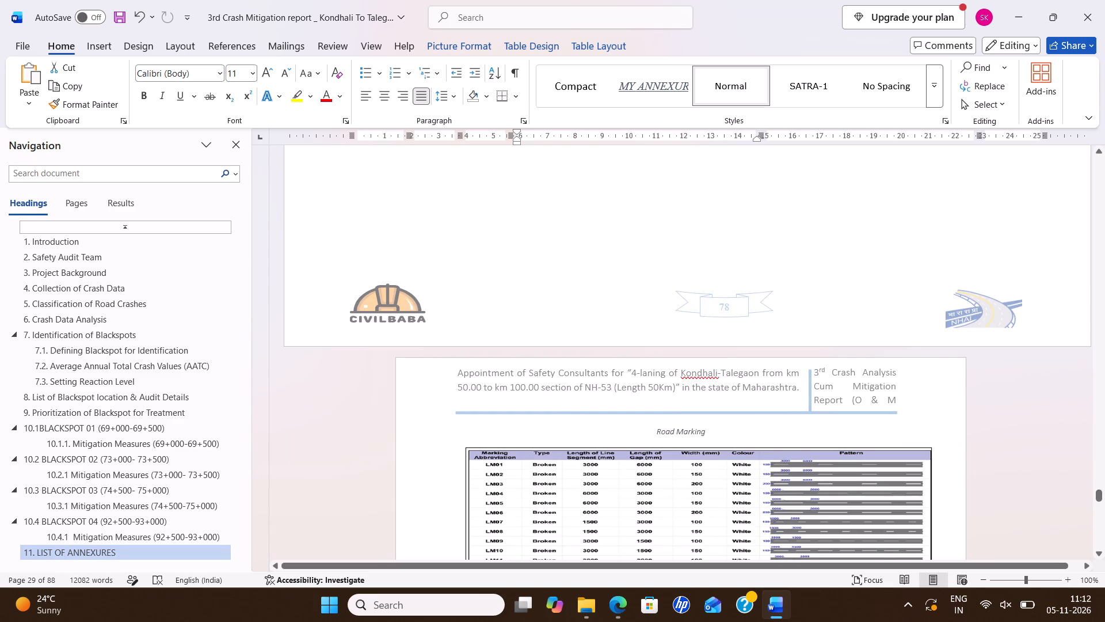
pyautogui.scroll(12, 741, 404)
pyautogui.scroll(-15, 741, 404)
pyautogui.scroll(-12, 775, 400)
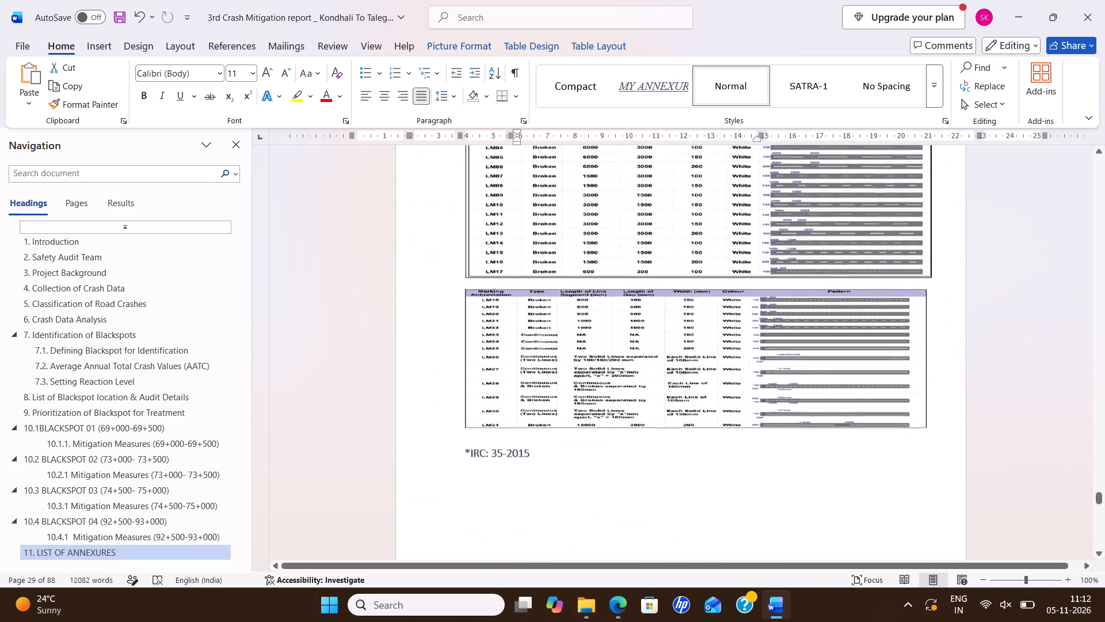
pyautogui.scroll(-15, 782, 412)
pyautogui.scroll(-9, 795, 462)
pyautogui.scroll(1, 795, 467)
pyautogui.scroll(-5, 791, 464)
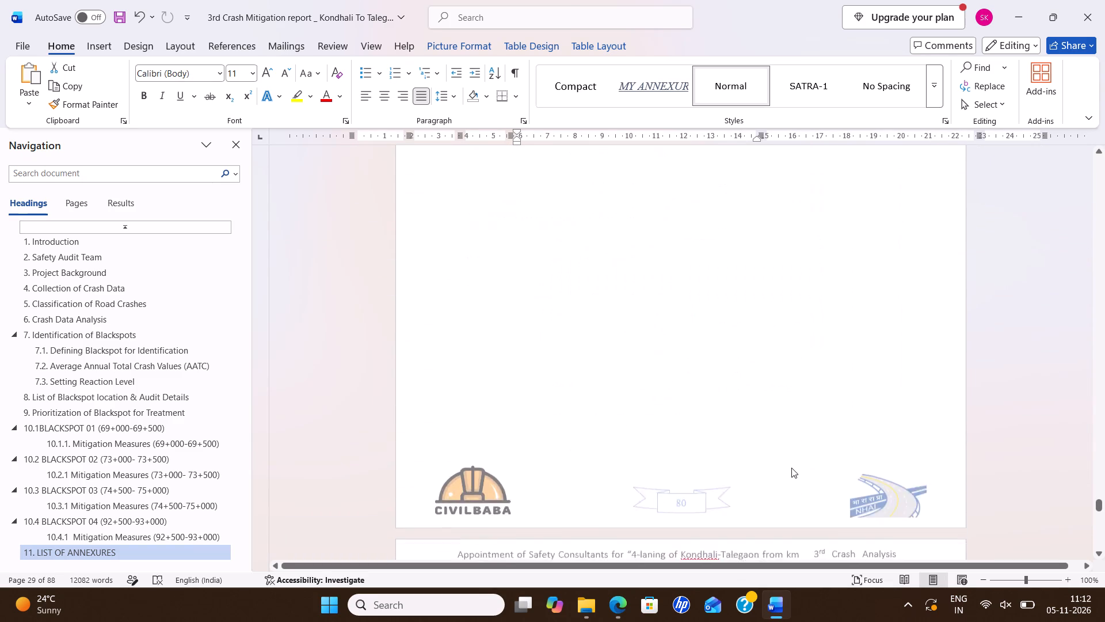
# Examine the side road warning sign figures and the Transverse Bar Marking (TBM) annexure.
pyautogui.scroll(-15, 791, 476)
pyautogui.scroll(1, 792, 481)
pyautogui.scroll(-15, 792, 481)
pyautogui.scroll(1, 795, 472)
pyautogui.scroll(-16, 795, 473)
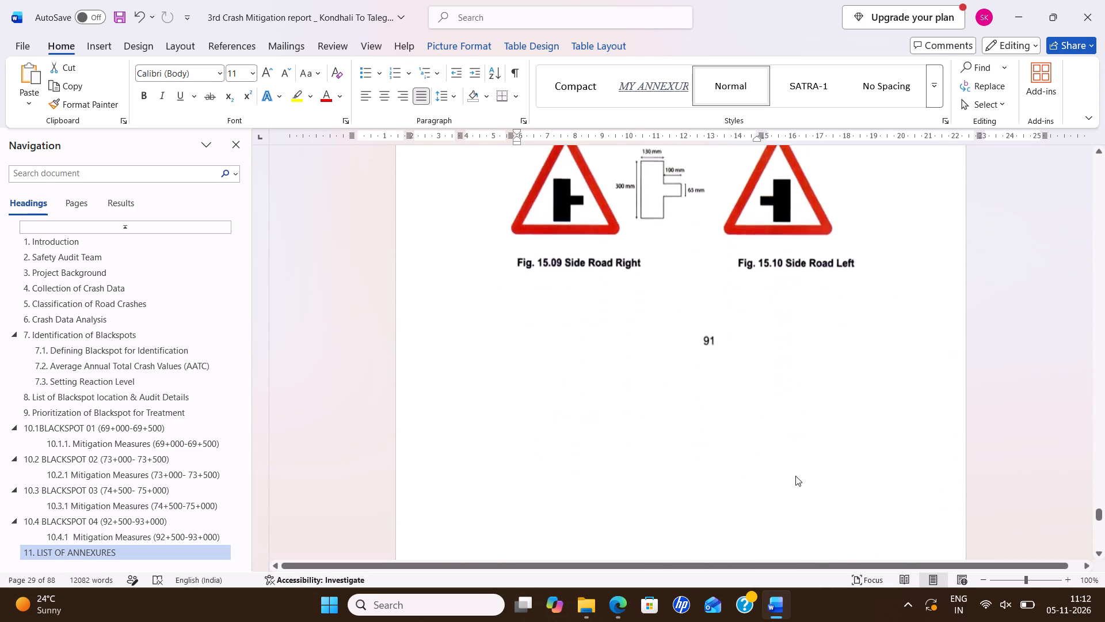
pyautogui.scroll(-3, 795, 476)
pyautogui.scroll(14, 792, 470)
pyautogui.scroll(-9, 792, 470)
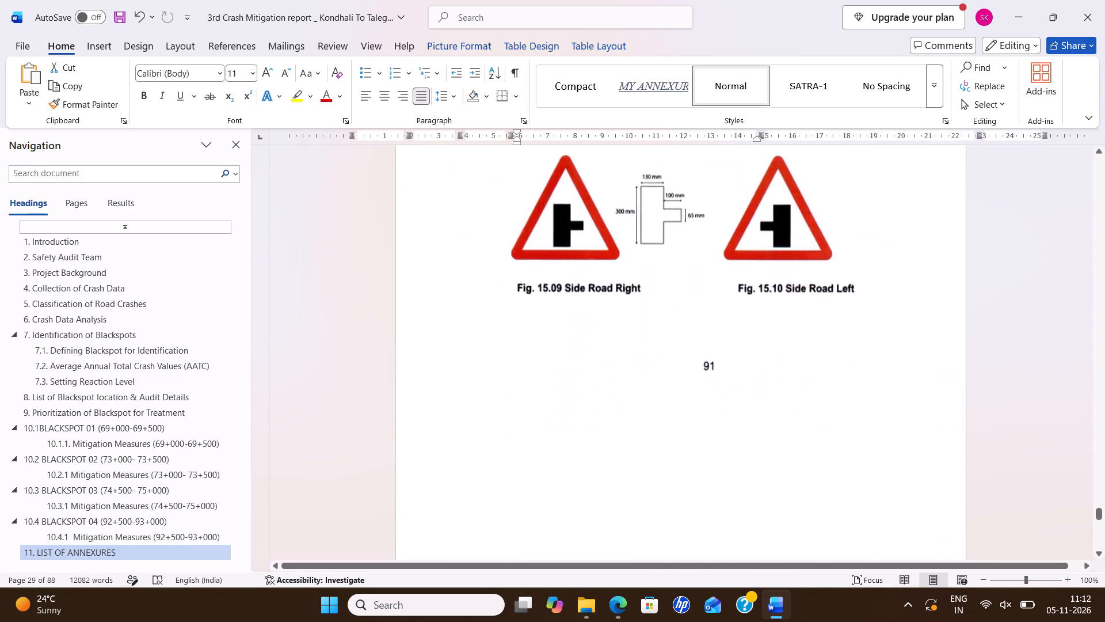
pyautogui.scroll(-13, 791, 468)
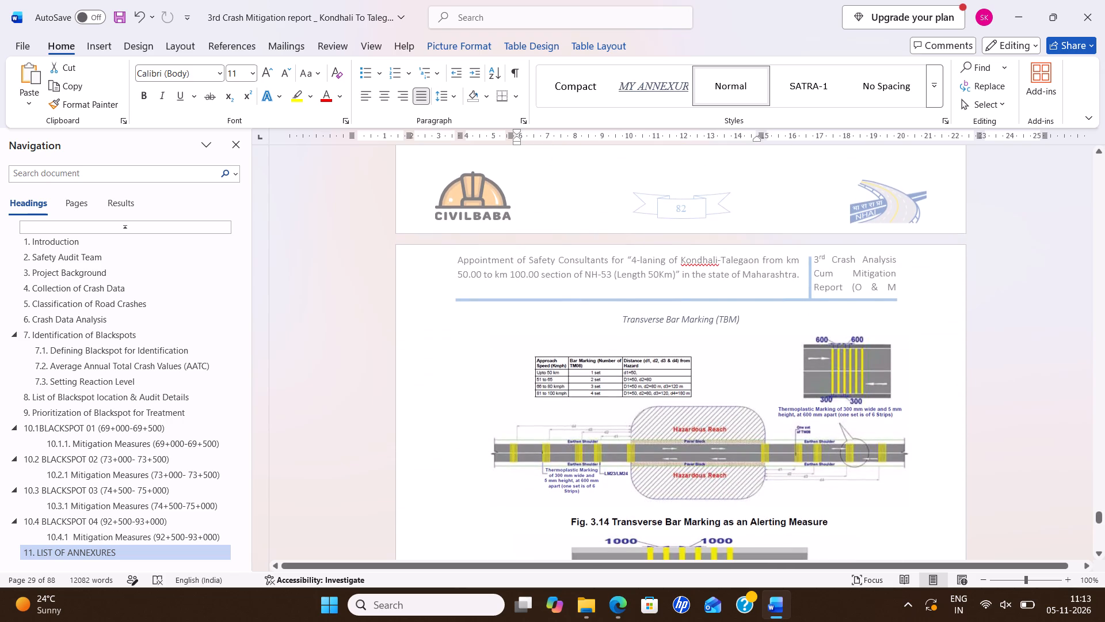
pyautogui.scroll(-10, 771, 454)
pyautogui.scroll(1, 766, 450)
pyautogui.scroll(-3, 766, 447)
pyautogui.scroll(1, 766, 447)
pyautogui.scroll(-4, 766, 447)
pyautogui.scroll(1, 766, 447)
pyautogui.scroll(-5, 766, 447)
pyautogui.scroll(1, 766, 446)
pyautogui.scroll(-2, 766, 446)
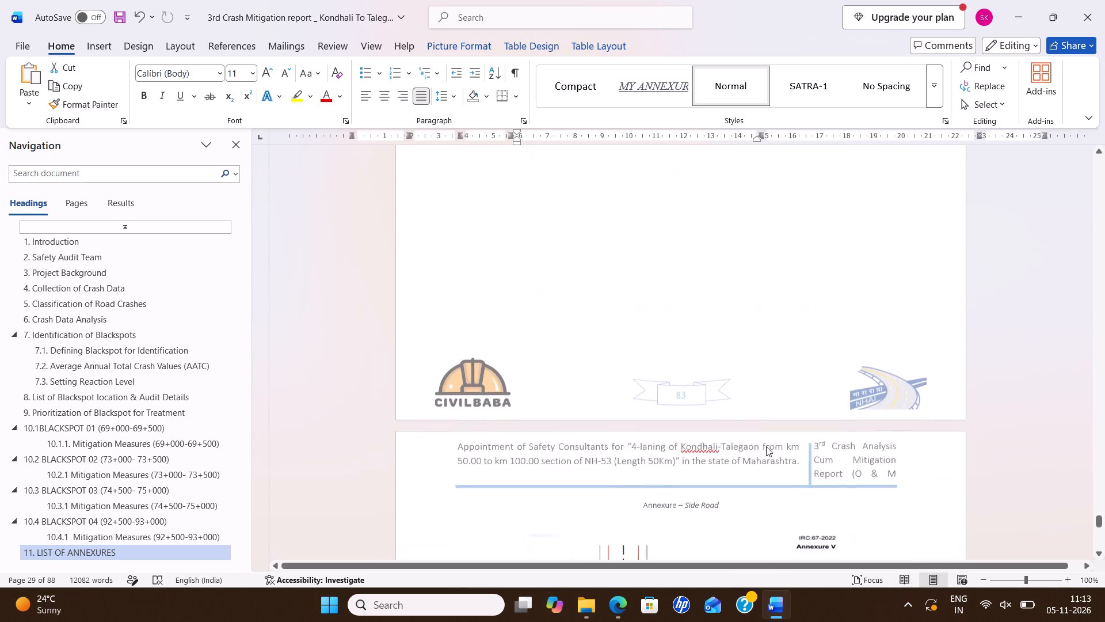
# Review the remaining annexures: side road layout, crash prone area sign, MoRTH circular and IRC: SP:84-2019 spacing tables.
pyautogui.scroll(-17, 766, 446)
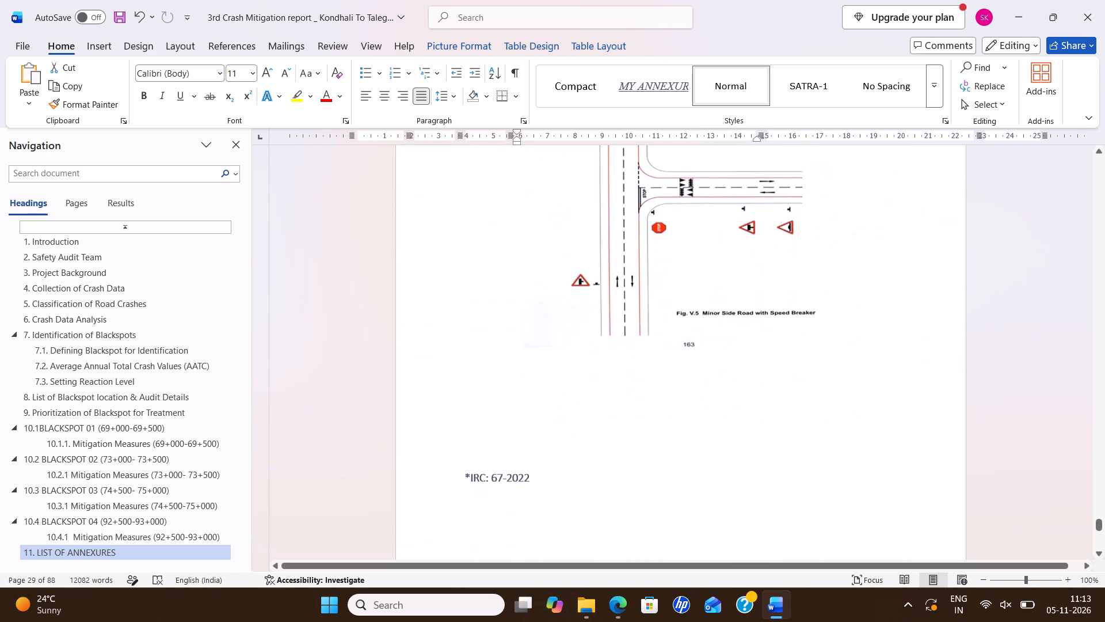
pyautogui.scroll(-6, 772, 442)
pyautogui.scroll(1, 773, 444)
pyautogui.scroll(-3, 773, 445)
pyautogui.scroll(1, 773, 446)
pyautogui.scroll(-7, 773, 447)
pyautogui.scroll(1, 773, 445)
pyautogui.scroll(-6, 773, 444)
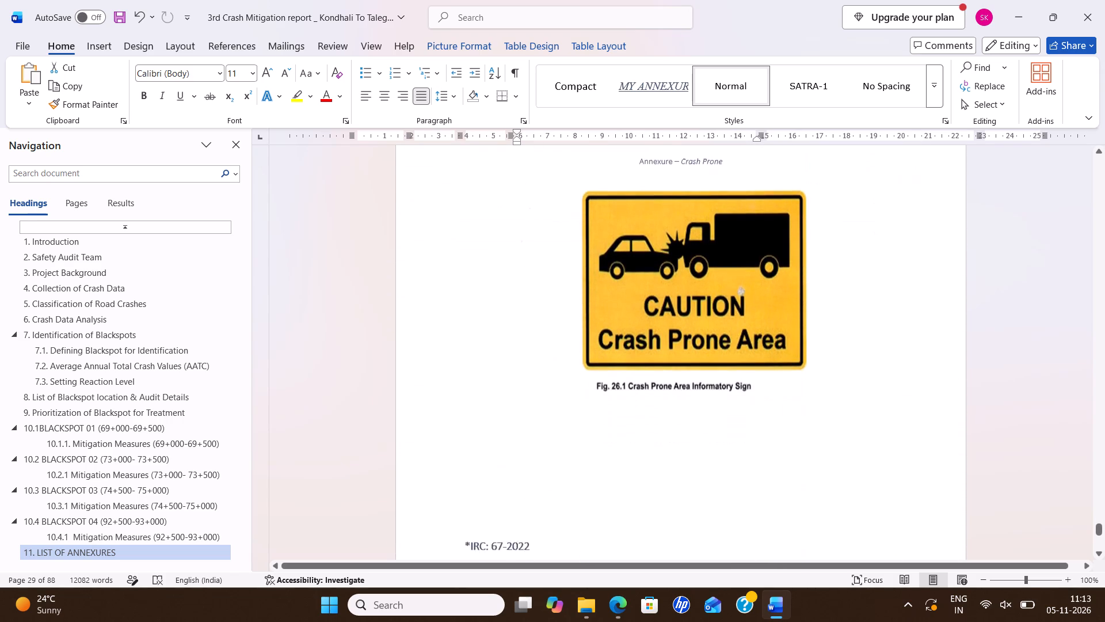
pyautogui.scroll(-20, 773, 443)
pyautogui.scroll(-8, 773, 443)
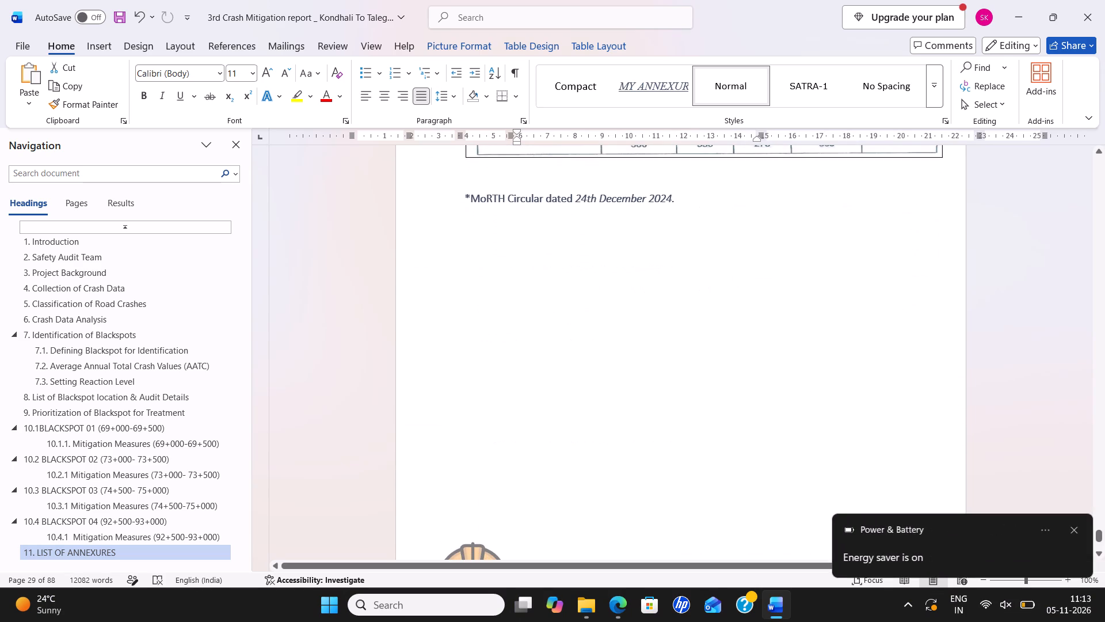
pyautogui.scroll(-4, 755, 366)
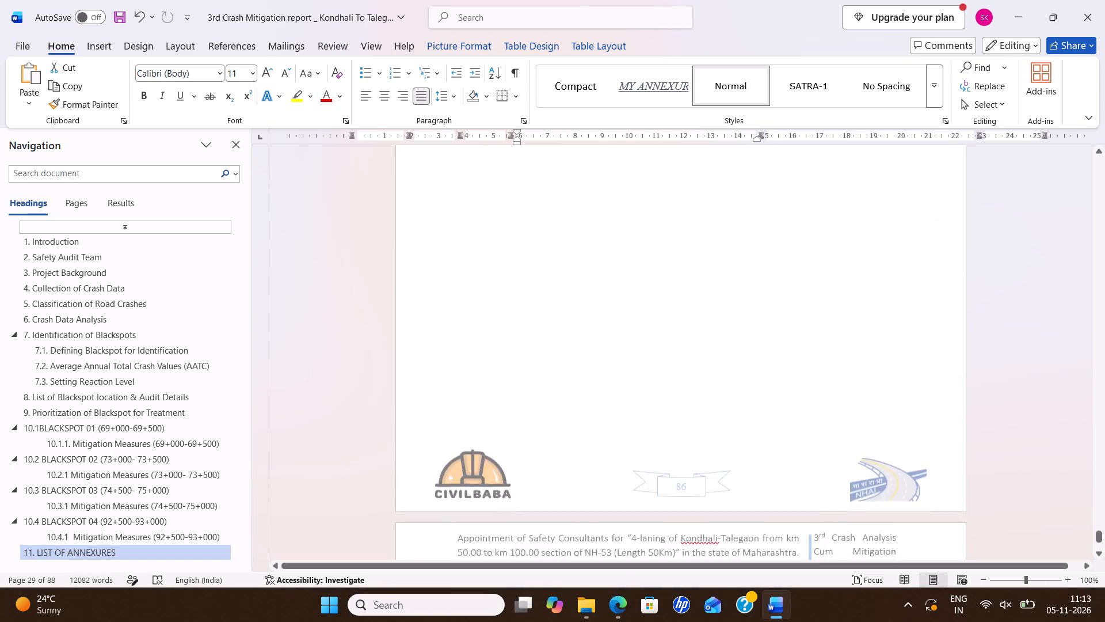
pyautogui.scroll(-17, 667, 301)
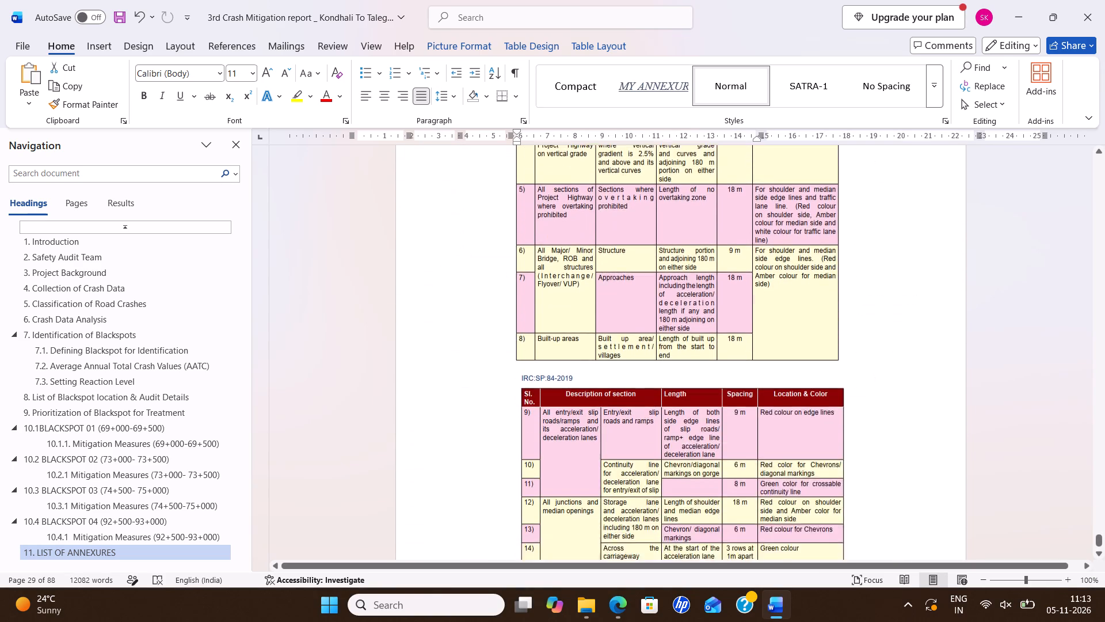
pyautogui.scroll(-20, 660, 299)
pyautogui.scroll(-5, 660, 299)
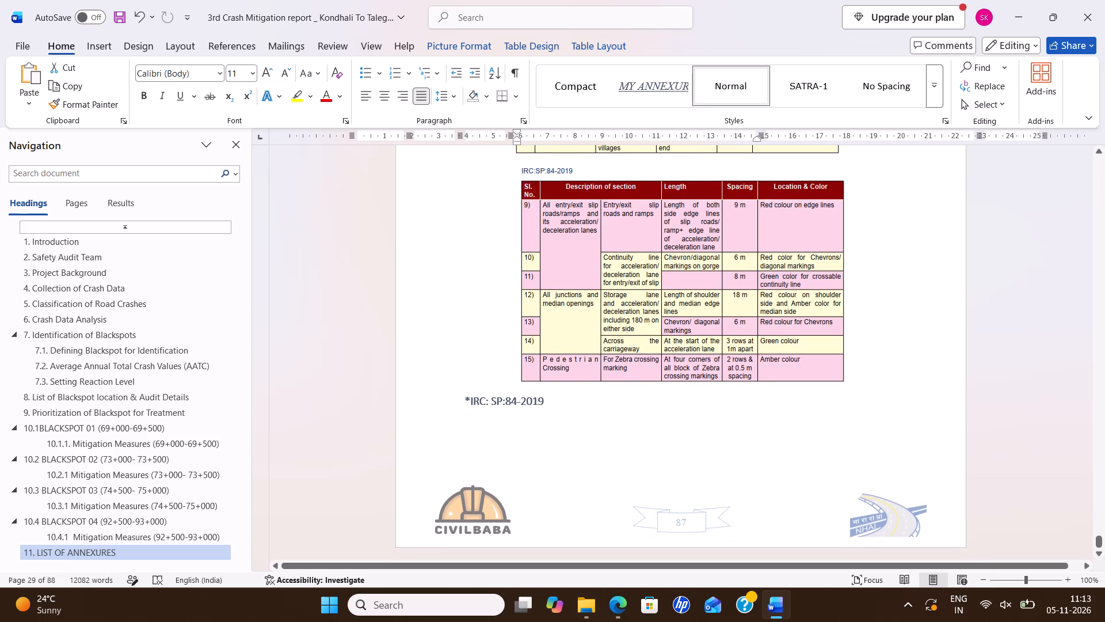
pyautogui.scroll(-1, 660, 302)
# Save the Kondhali to Talegaon report and close it.
pyautogui.hotkey('ctrl', 's')
pyautogui.hotkey('ctrl', 's')
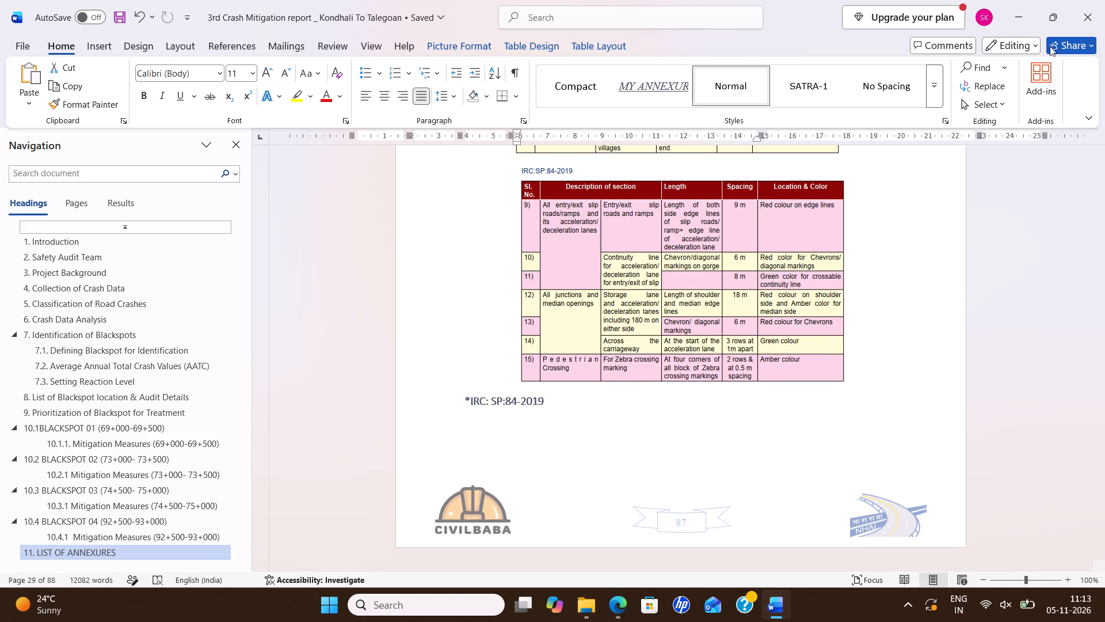
pyautogui.click(1077, 18)
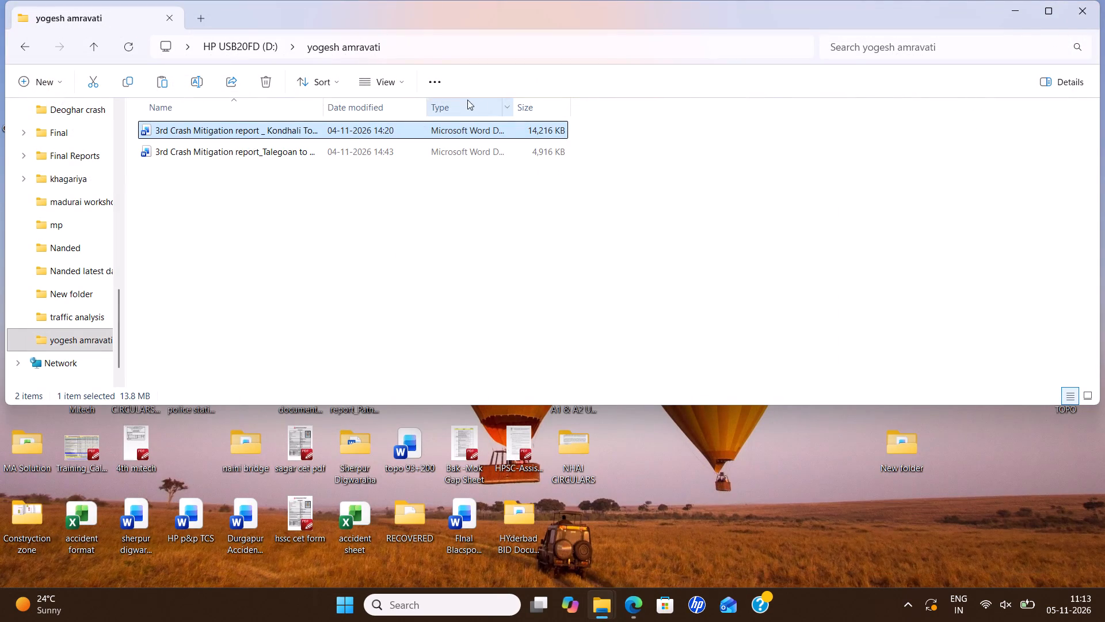
# Open the 3rd Crash Mitigation report for Talegoan to Amravati from the yogesh amravati folder.
pyautogui.doubleClick(228, 157)
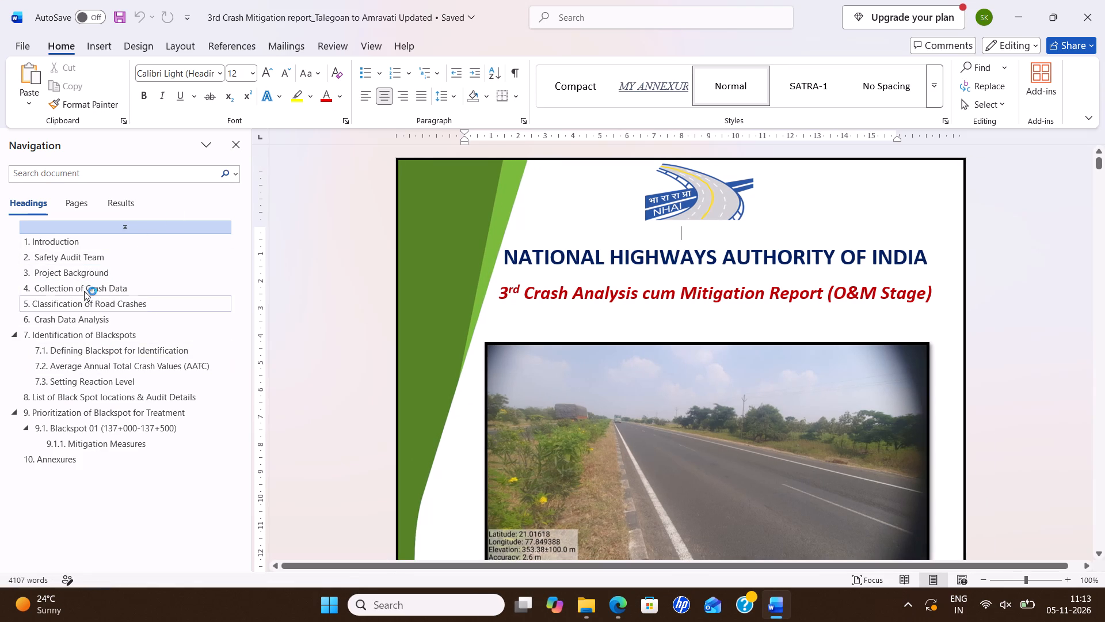
# Review the Introduction section of the Talegaon to Amravati report, including the project description and consultancy objectives.
pyautogui.click(82, 242)
pyautogui.scroll(3, 575, 353)
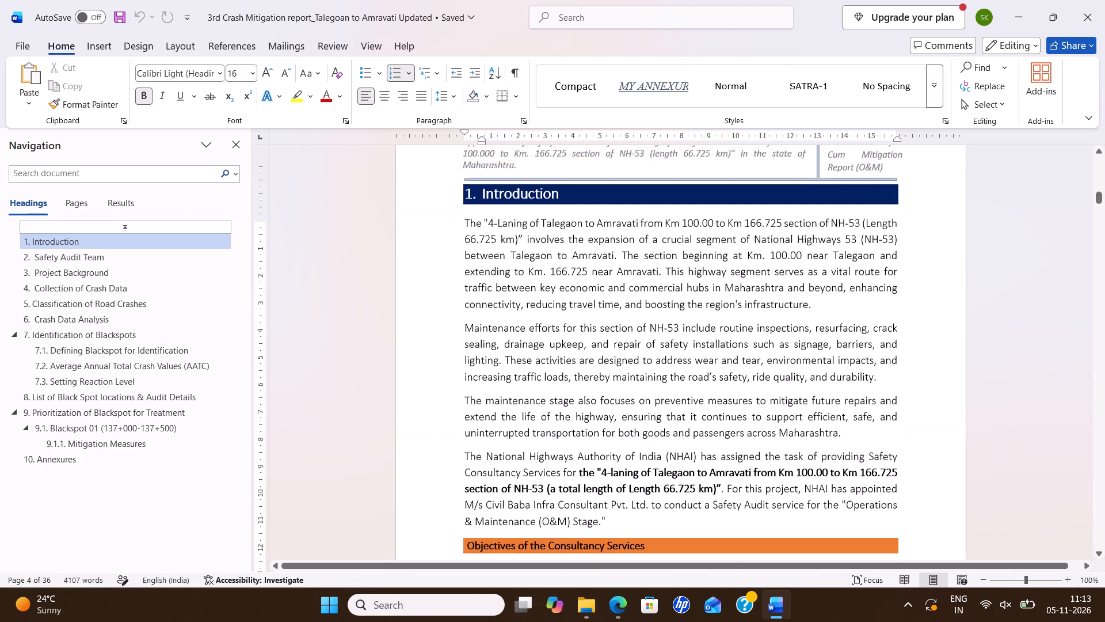
pyautogui.scroll(6, 575, 353)
pyautogui.scroll(-7, 585, 356)
pyautogui.scroll(1, 585, 356)
pyautogui.scroll(-19, 607, 362)
pyautogui.scroll(1, 626, 399)
pyautogui.scroll(-2, 626, 399)
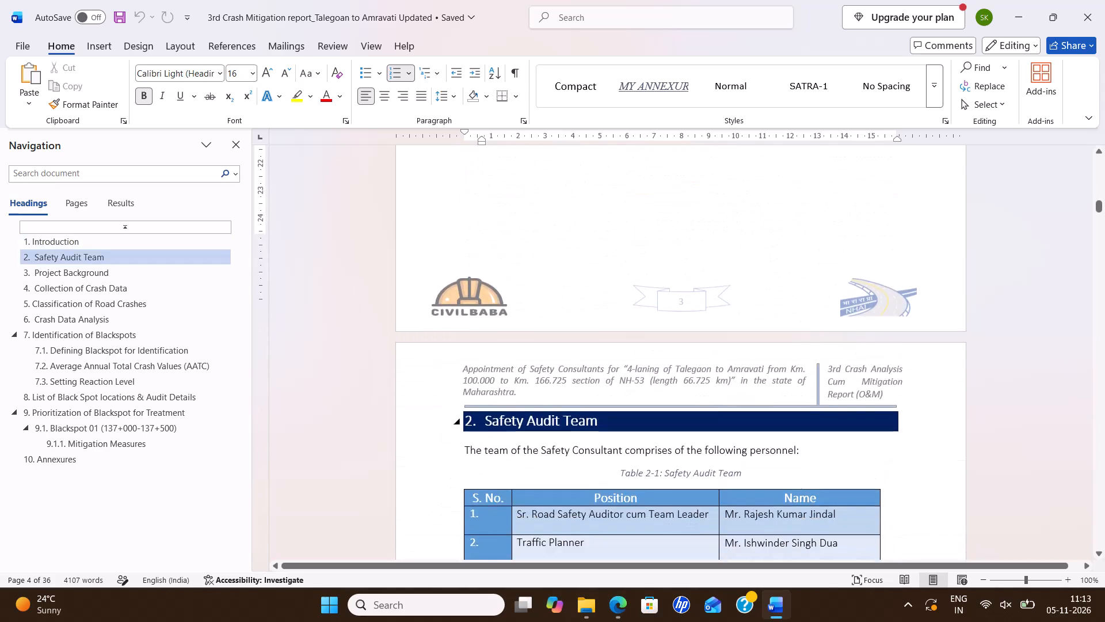
# Check the Safety Audit Team table, project details table and project route map, continuing to Collection of Crash Data.
pyautogui.scroll(-17, 626, 400)
pyautogui.scroll(7, 626, 400)
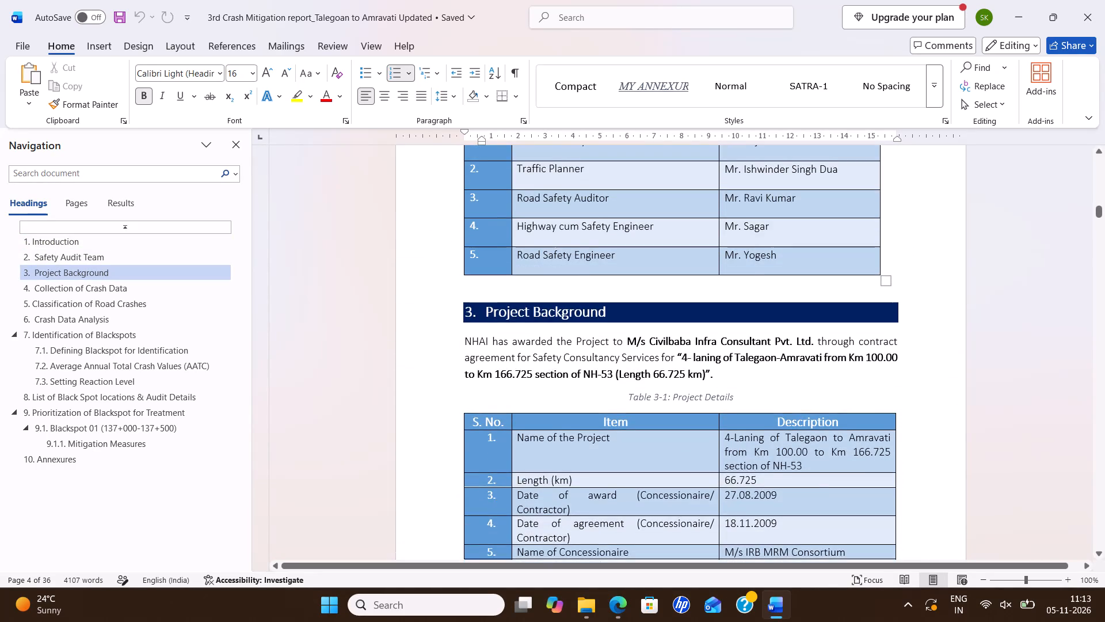
pyautogui.scroll(-3, 626, 400)
pyautogui.scroll(1, 626, 400)
pyautogui.scroll(-11, 626, 400)
pyautogui.scroll(-18, 624, 400)
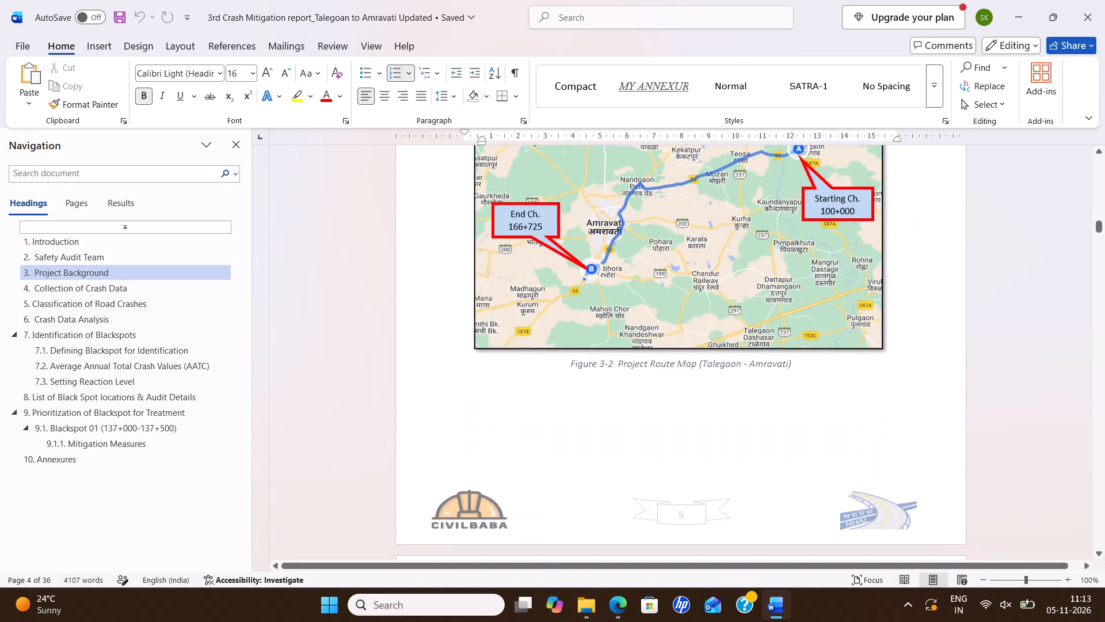
pyautogui.scroll(-13, 626, 408)
pyautogui.scroll(1, 630, 390)
pyautogui.scroll(-1, 630, 390)
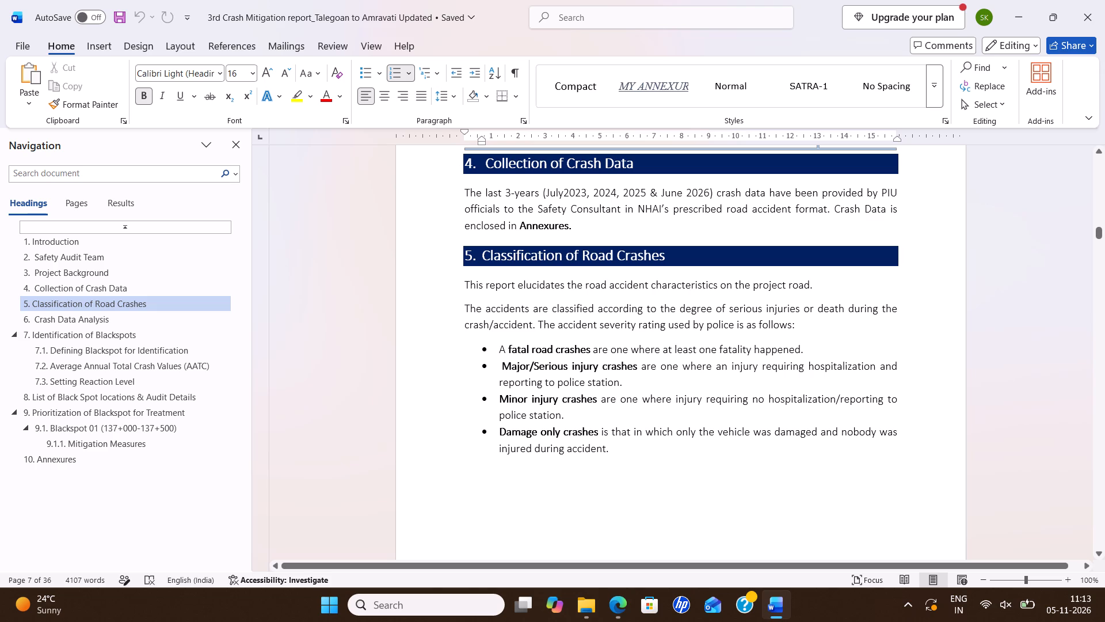
# In Collection of Crash Data, replace the listed middle years with "to" so the period reads "July2023 to June 2026".
pyautogui.moveTo(585, 191); pyautogui.dragTo(634, 193)
pyautogui.moveTo(634, 193); pyautogui.dragTo(656, 192)
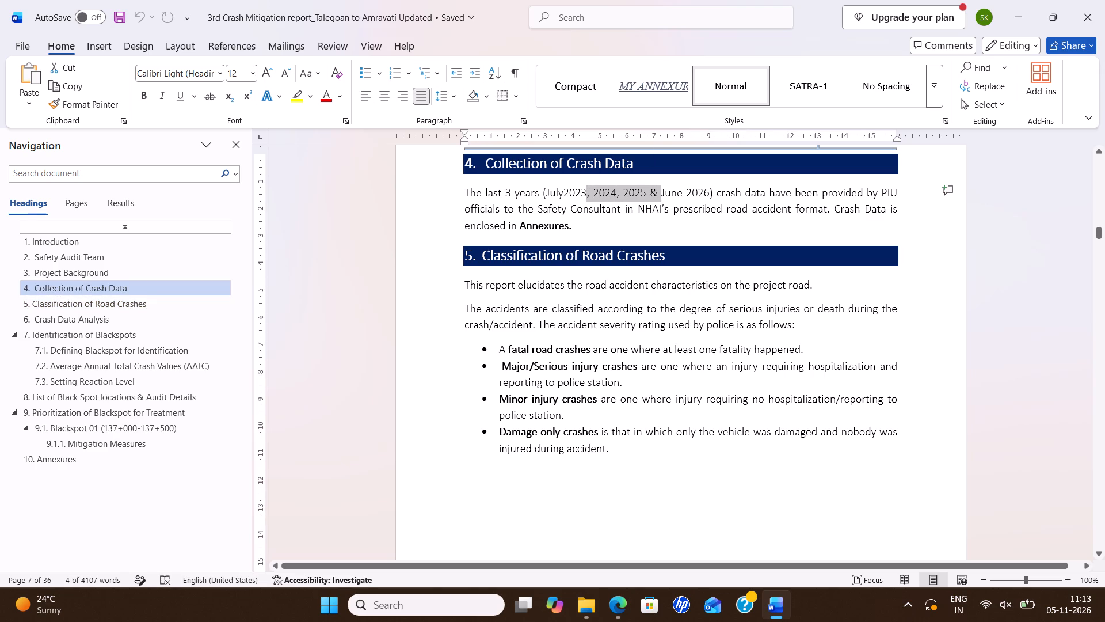
pyautogui.write('ti')
pyautogui.press('BackSpace')
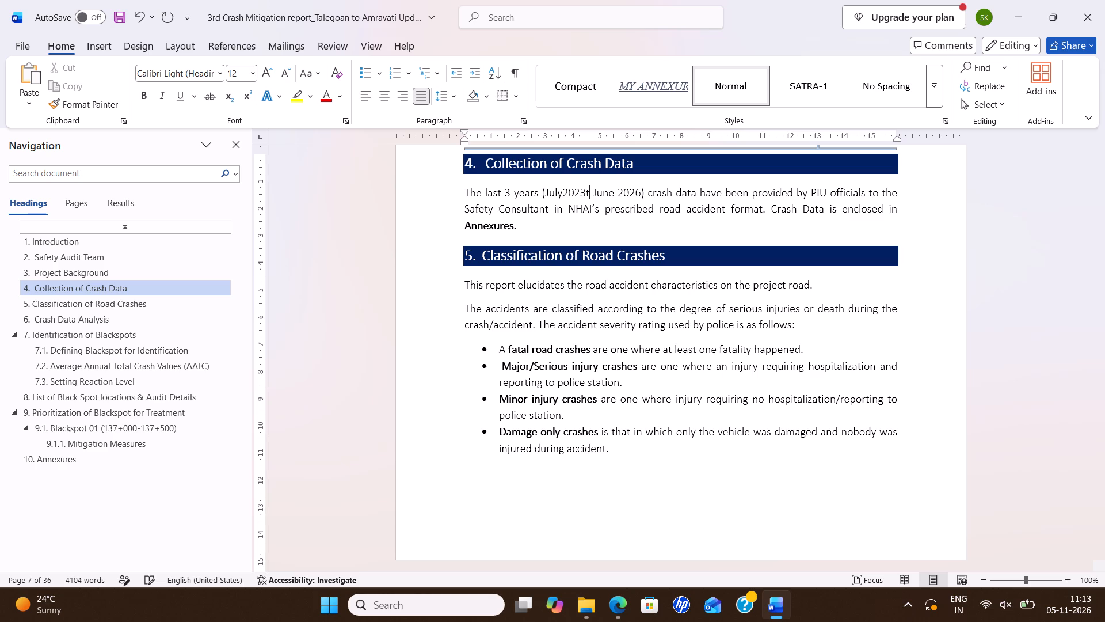
pyautogui.press('o')
pyautogui.press('Left')
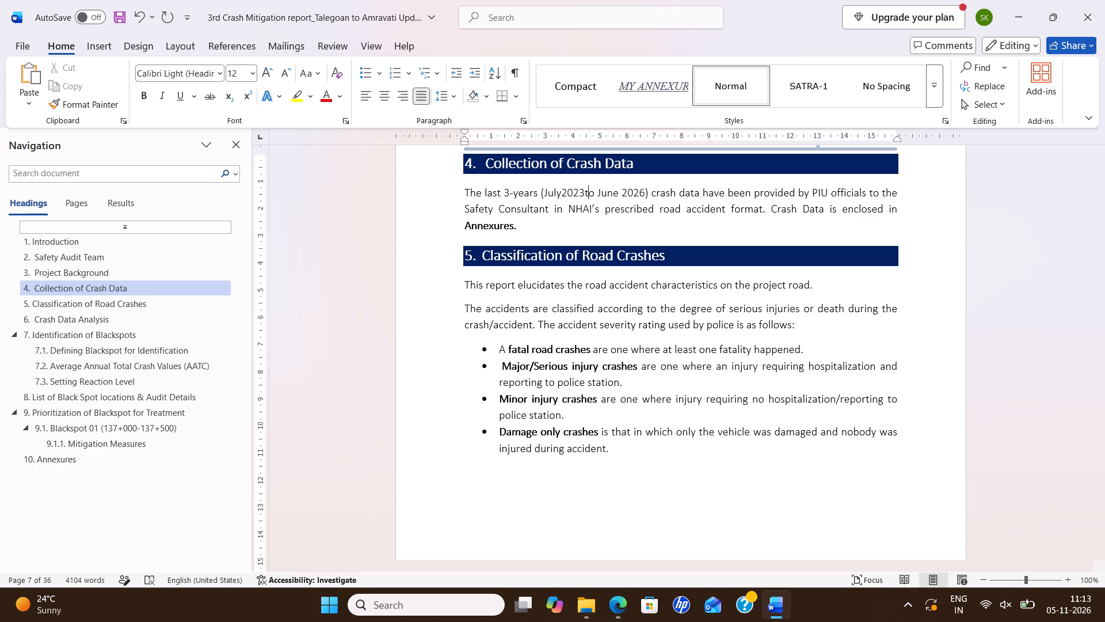
pyautogui.press('Left')
pyautogui.press('space')
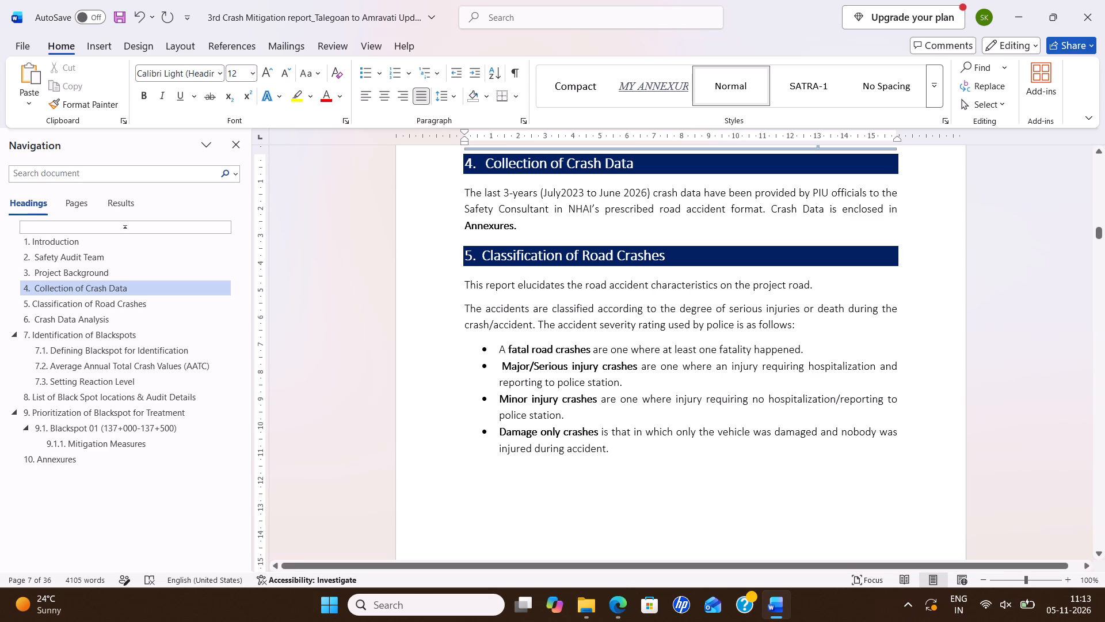
# Examine Table 6-1 and the Figure 6-1 graph of affected persons in Crash Data Analysis, including the chart title.
pyautogui.scroll(-19, 700, 314)
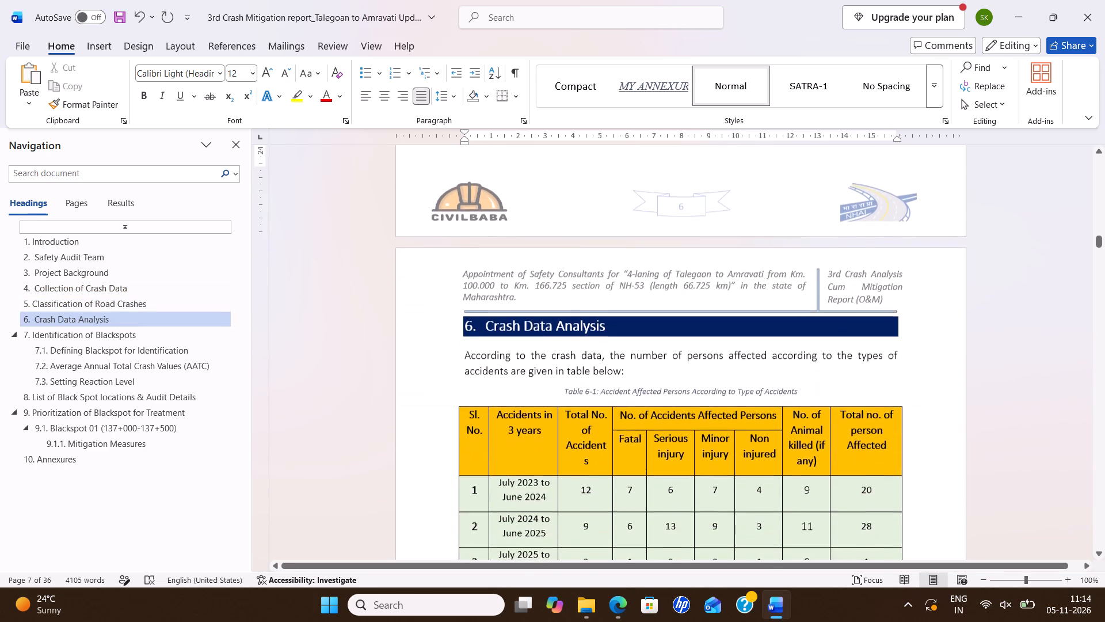
pyautogui.scroll(-2, 699, 316)
pyautogui.scroll(1, 700, 323)
pyautogui.scroll(-10, 700, 323)
pyautogui.scroll(1, 700, 323)
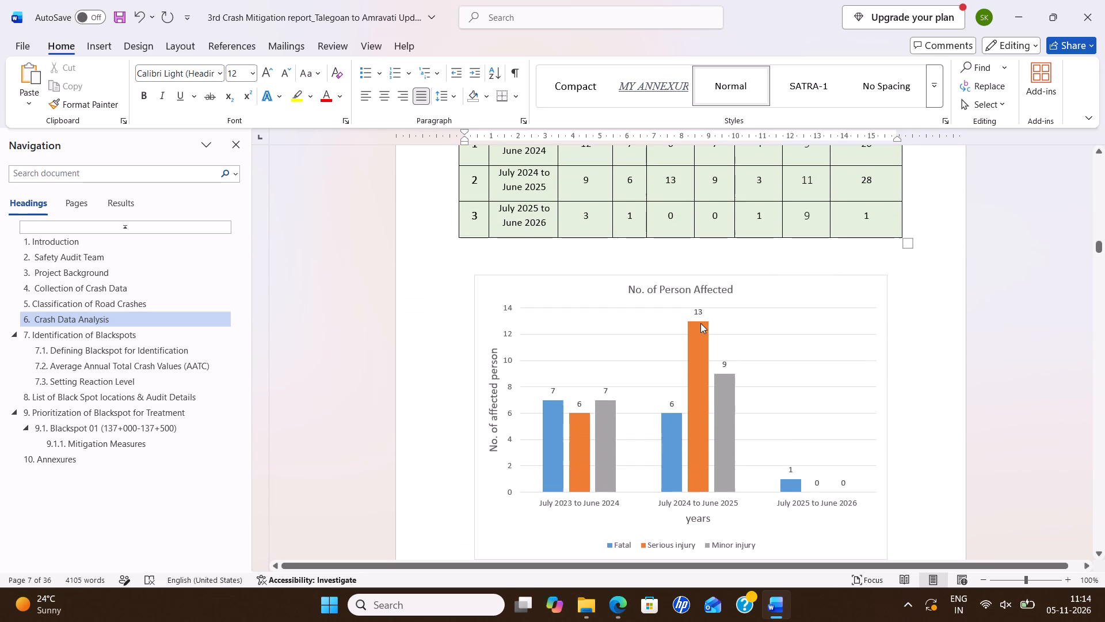
pyautogui.scroll(1, 694, 323)
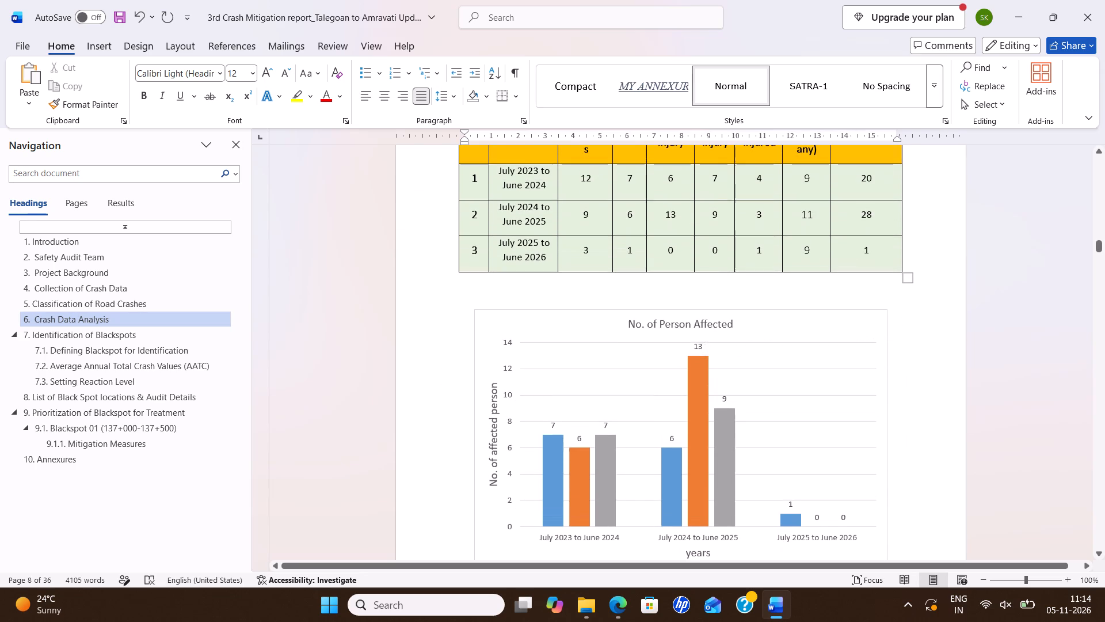
pyautogui.scroll(-2, 694, 323)
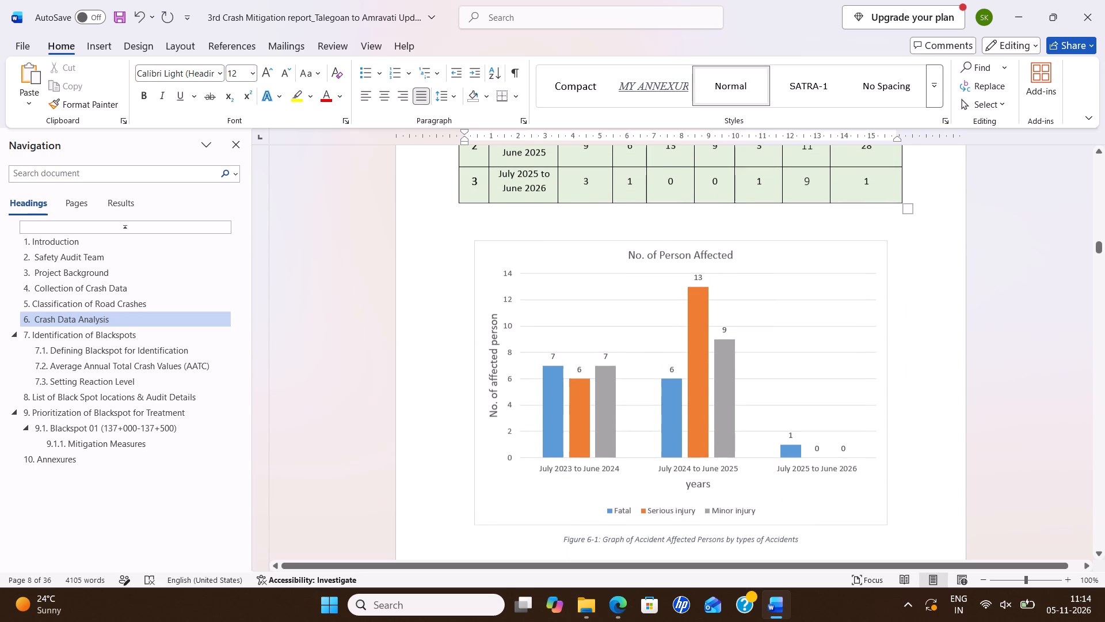
pyautogui.click(636, 256)
pyautogui.moveTo(632, 253); pyautogui.dragTo(711, 257)
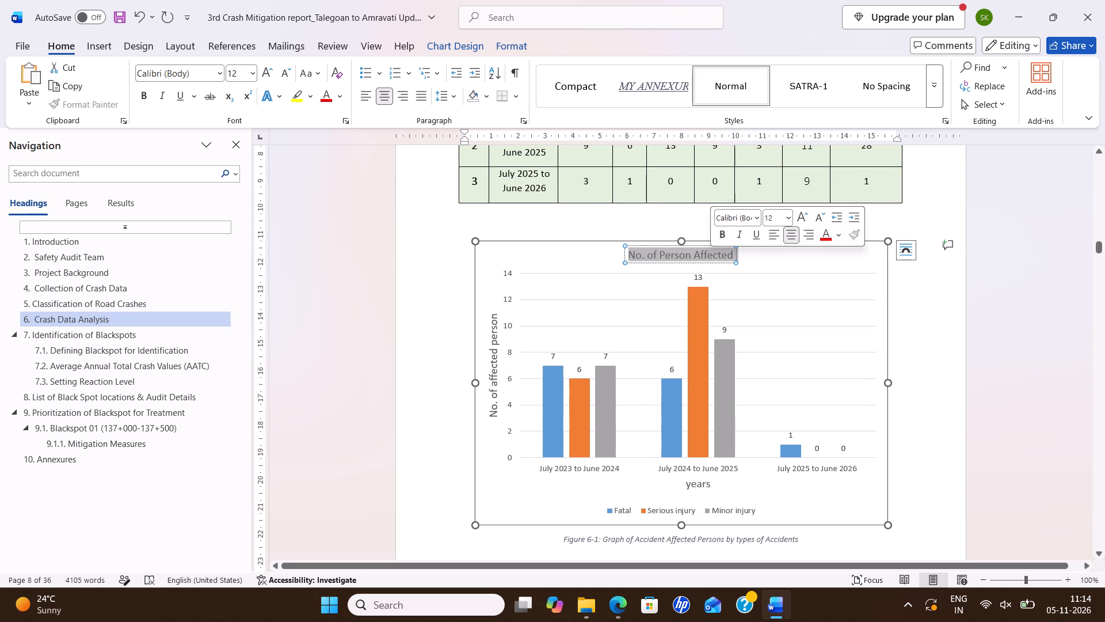
# Examine the yearly accident percentage chart and the July 2023 to June 2024 monthly table, graph and pie chart.
pyautogui.scroll(-17, 689, 300)
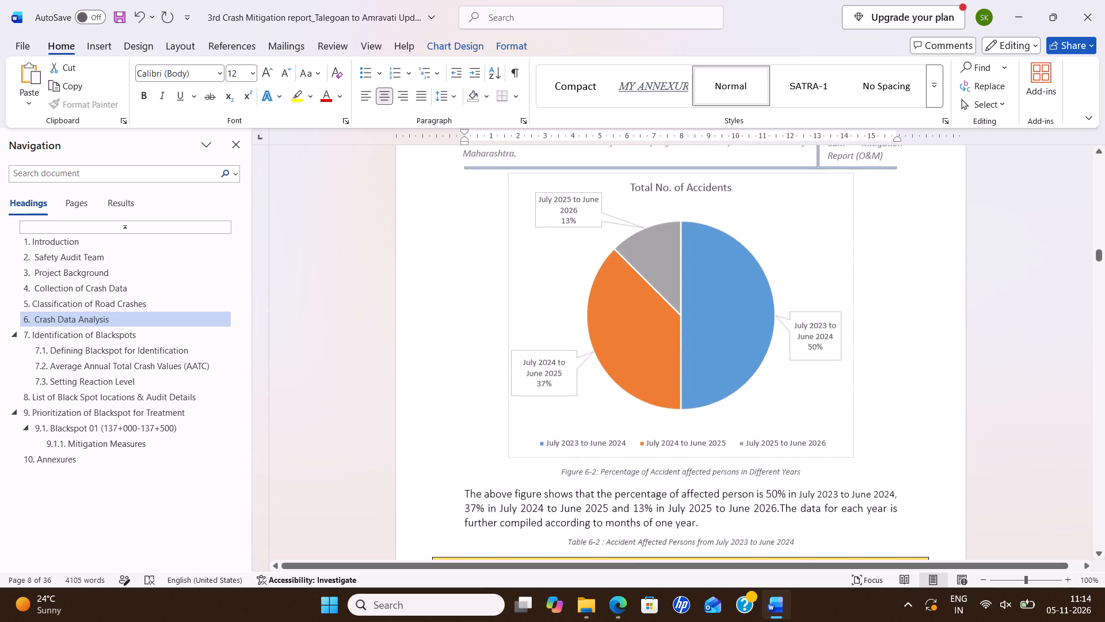
pyautogui.scroll(-5, 721, 388)
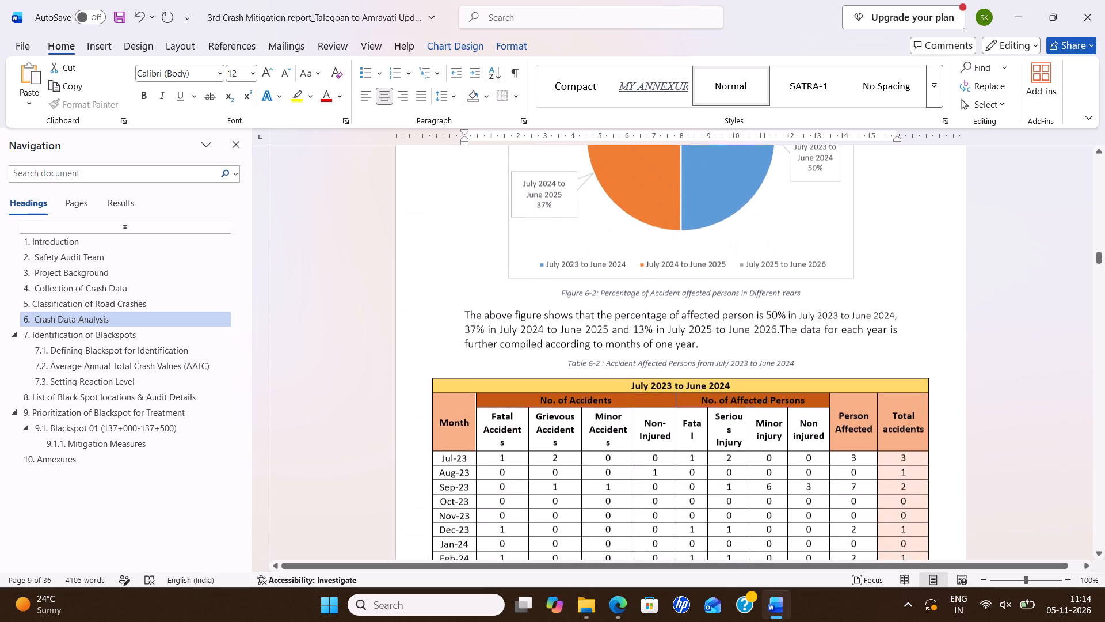
pyautogui.scroll(-8, 738, 399)
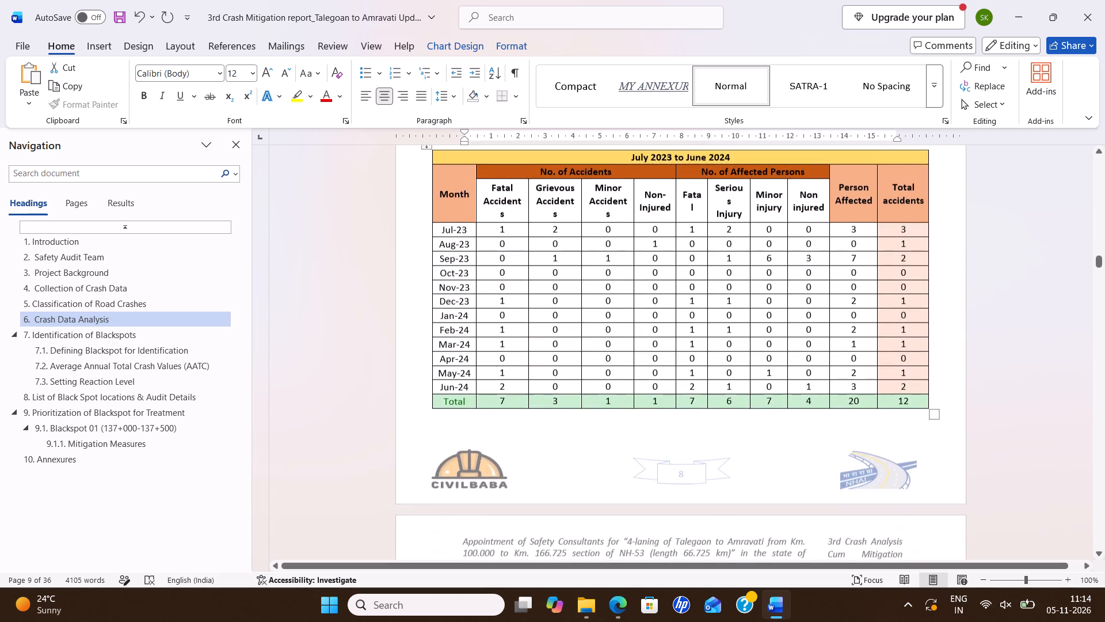
pyautogui.scroll(3, 738, 399)
pyautogui.scroll(-9, 738, 399)
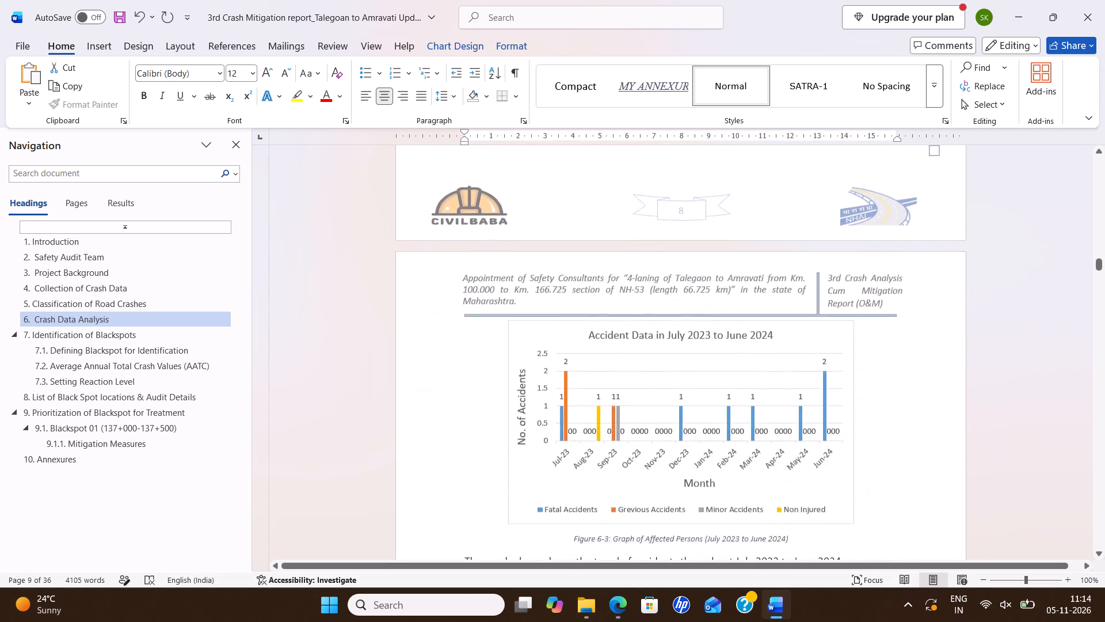
pyautogui.scroll(-13, 738, 399)
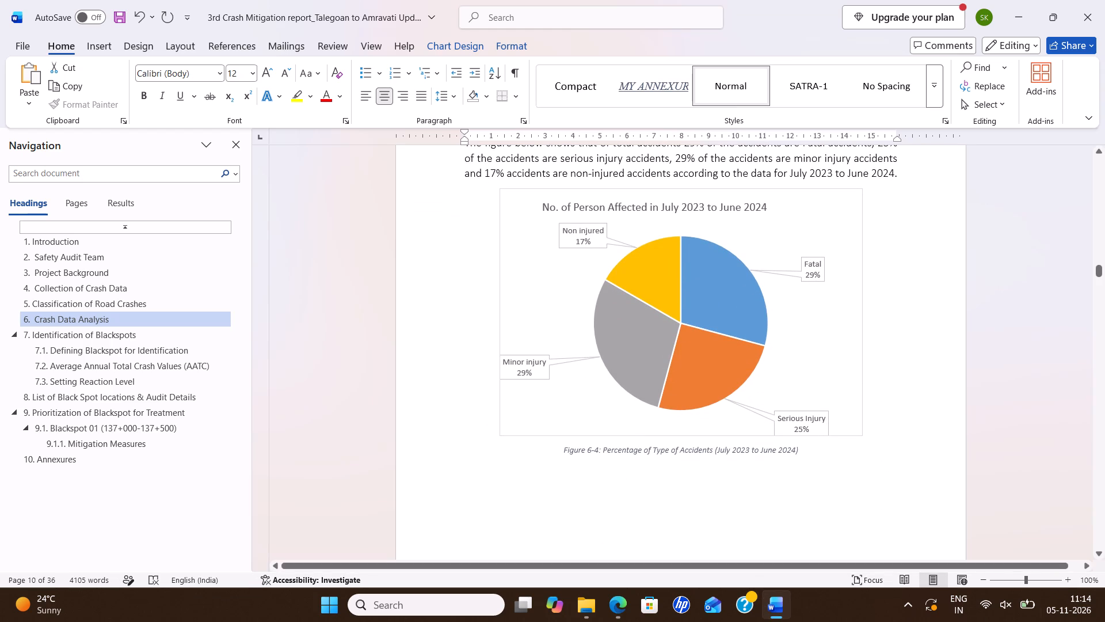
# Change the two paragraphs between Figure 6-3 and the pie chart from justified to left alignment.
pyautogui.scroll(4, 559, 394)
pyautogui.scroll(1, 527, 346)
pyautogui.moveTo(468, 286); pyautogui.dragTo(527, 332)
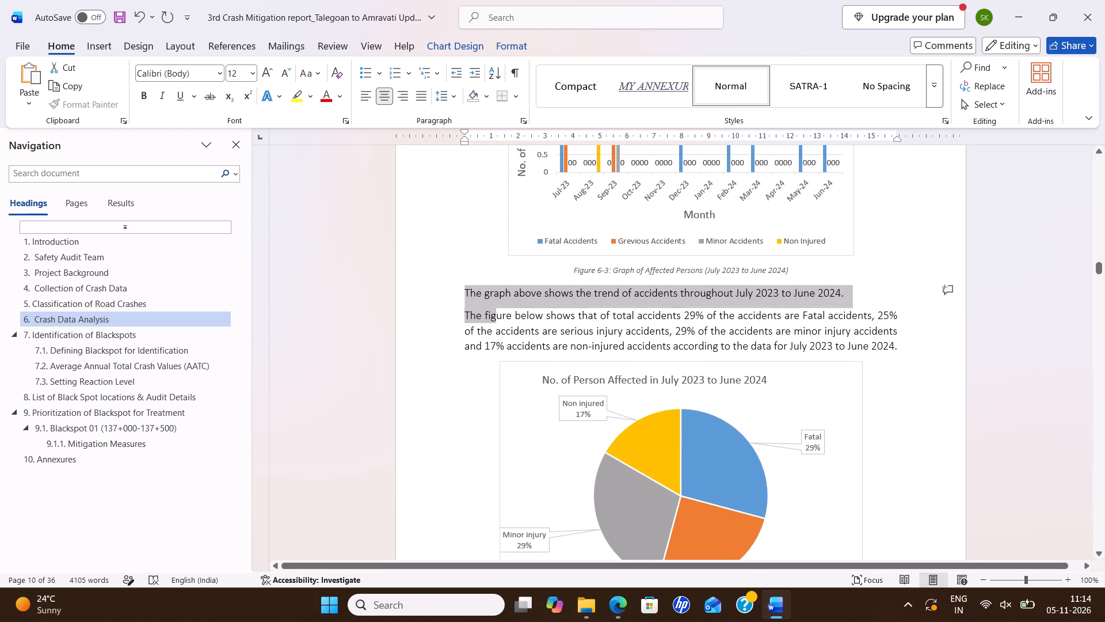
pyautogui.moveTo(527, 332); pyautogui.dragTo(913, 346)
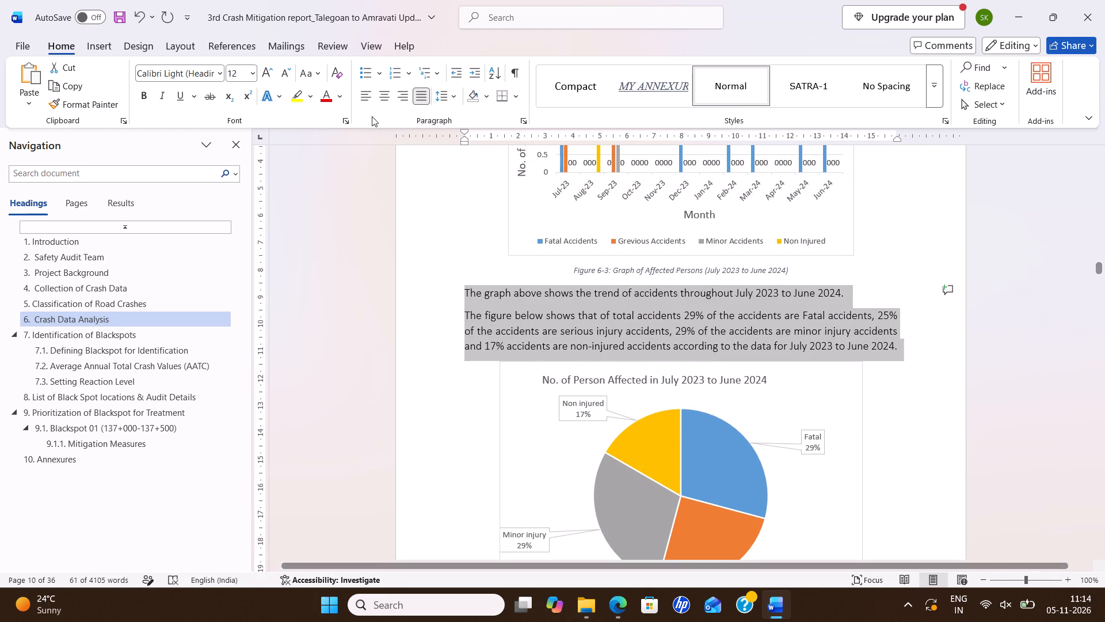
pyautogui.click(421, 96)
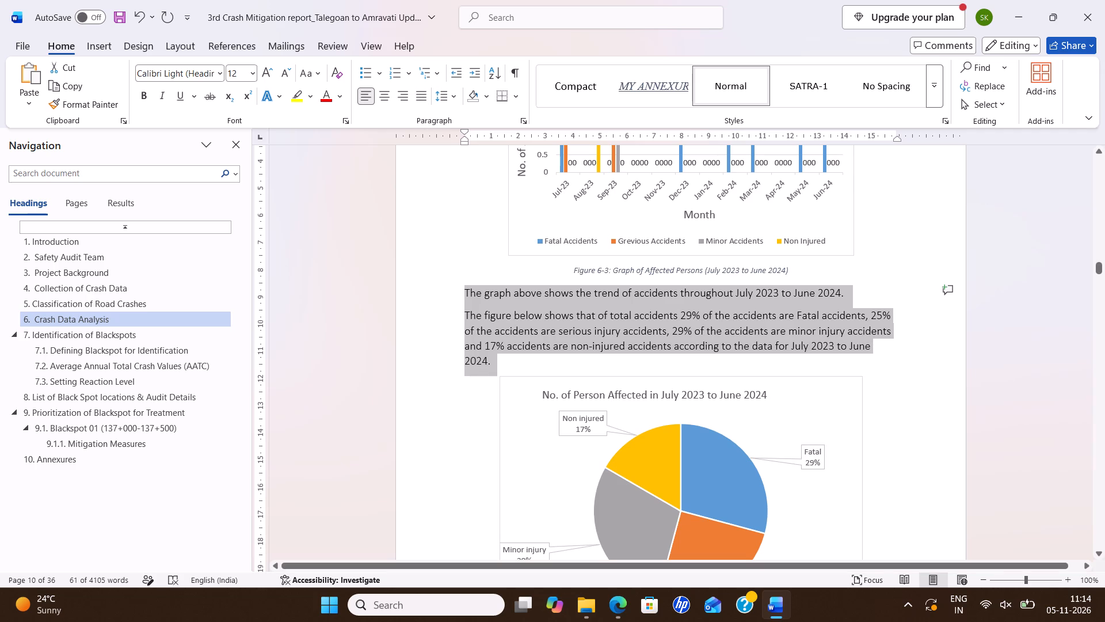
pyautogui.click(924, 236)
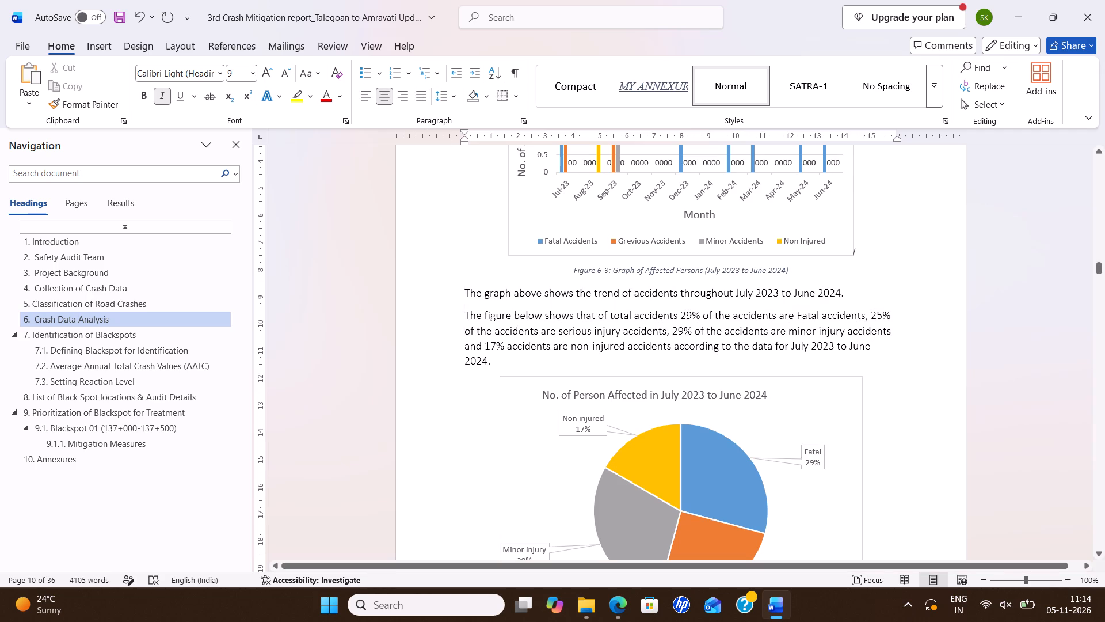
# Extend the right text margin of the Crash Data Analysis pages outward to about 16.3 cm on the ruler.
pyautogui.moveTo(897, 135); pyautogui.dragTo(902, 135)
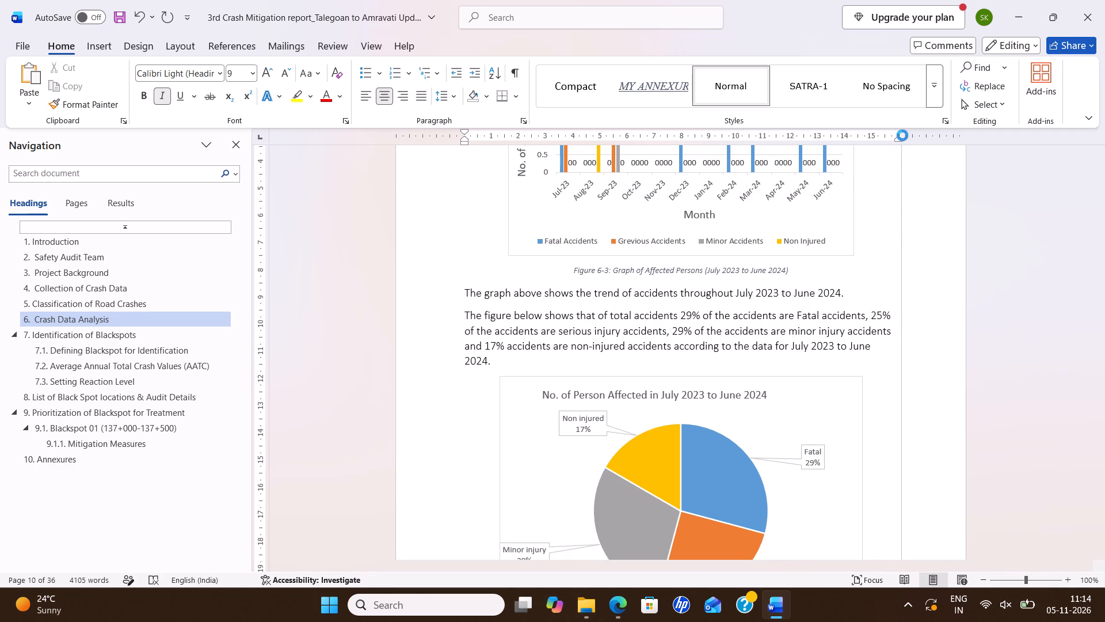
pyautogui.moveTo(902, 135); pyautogui.dragTo(909, 135)
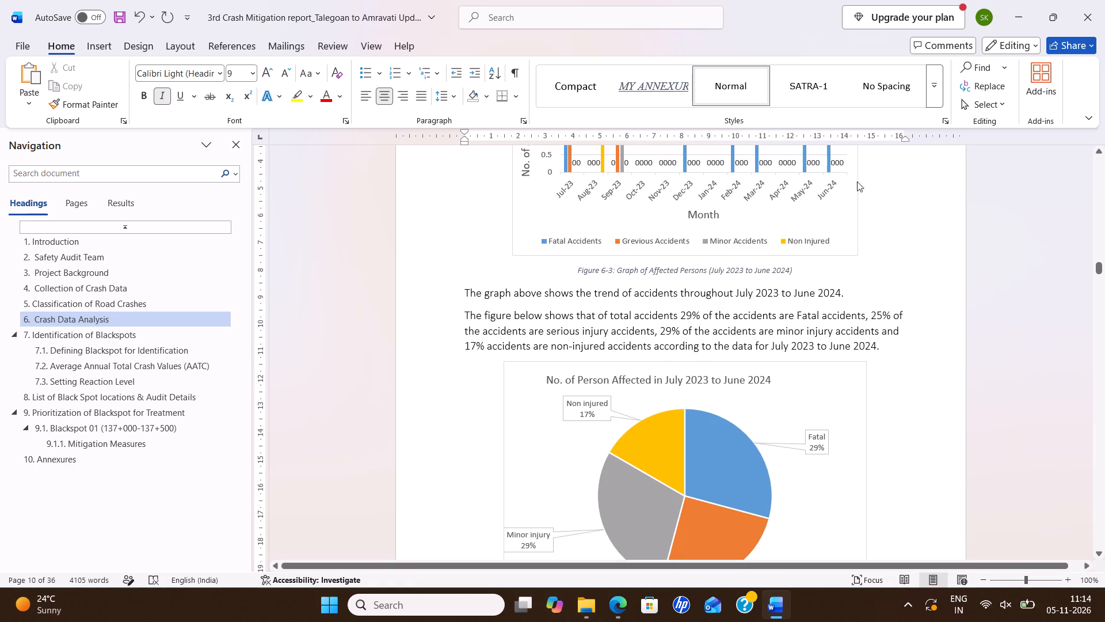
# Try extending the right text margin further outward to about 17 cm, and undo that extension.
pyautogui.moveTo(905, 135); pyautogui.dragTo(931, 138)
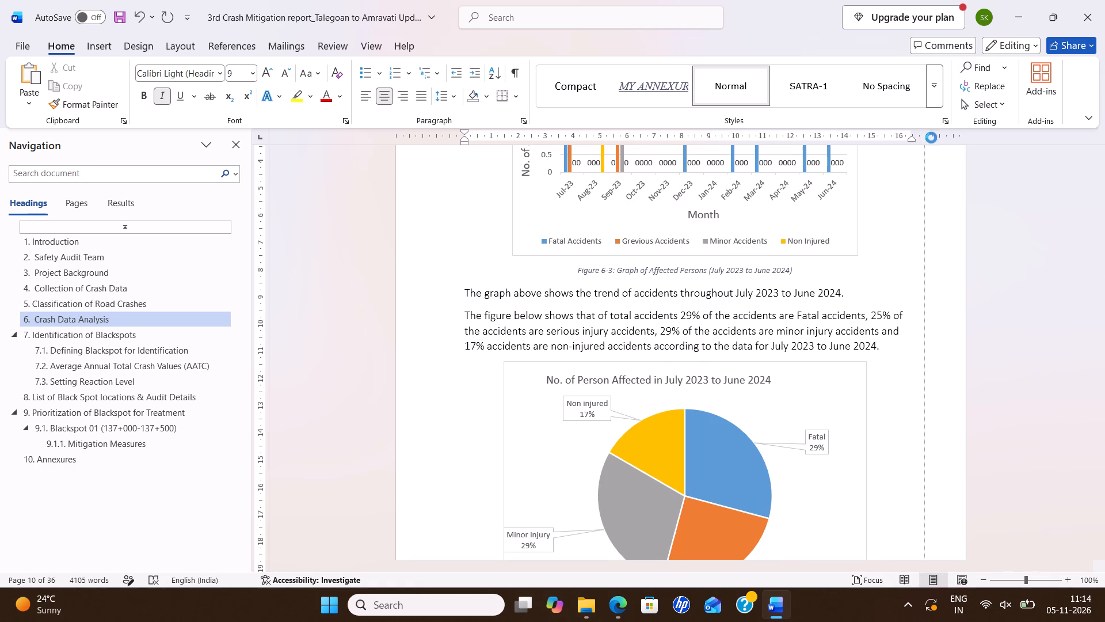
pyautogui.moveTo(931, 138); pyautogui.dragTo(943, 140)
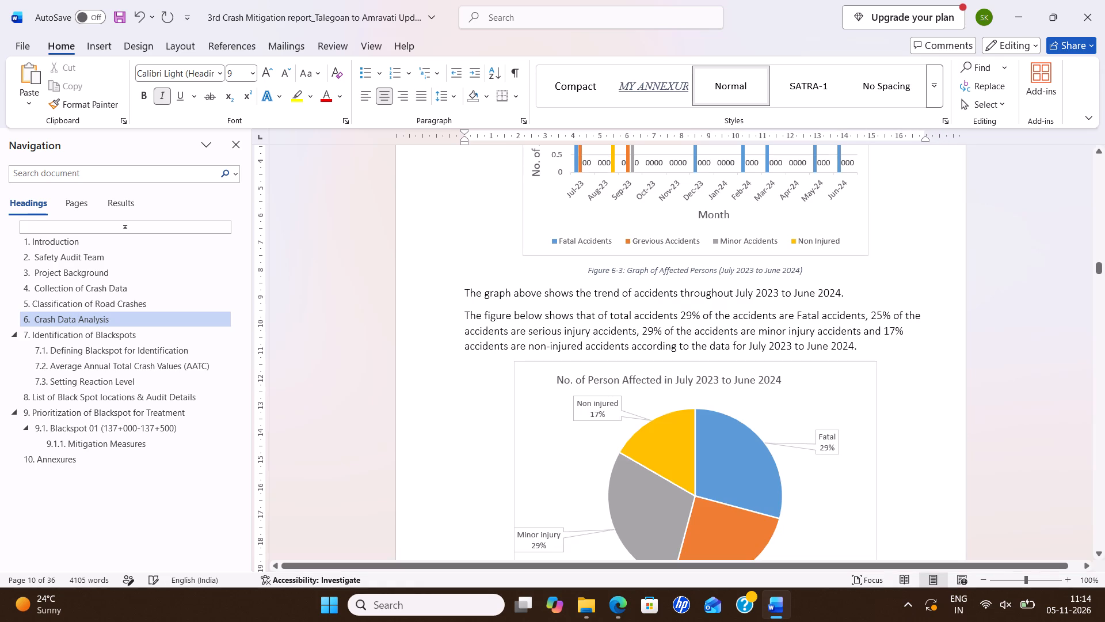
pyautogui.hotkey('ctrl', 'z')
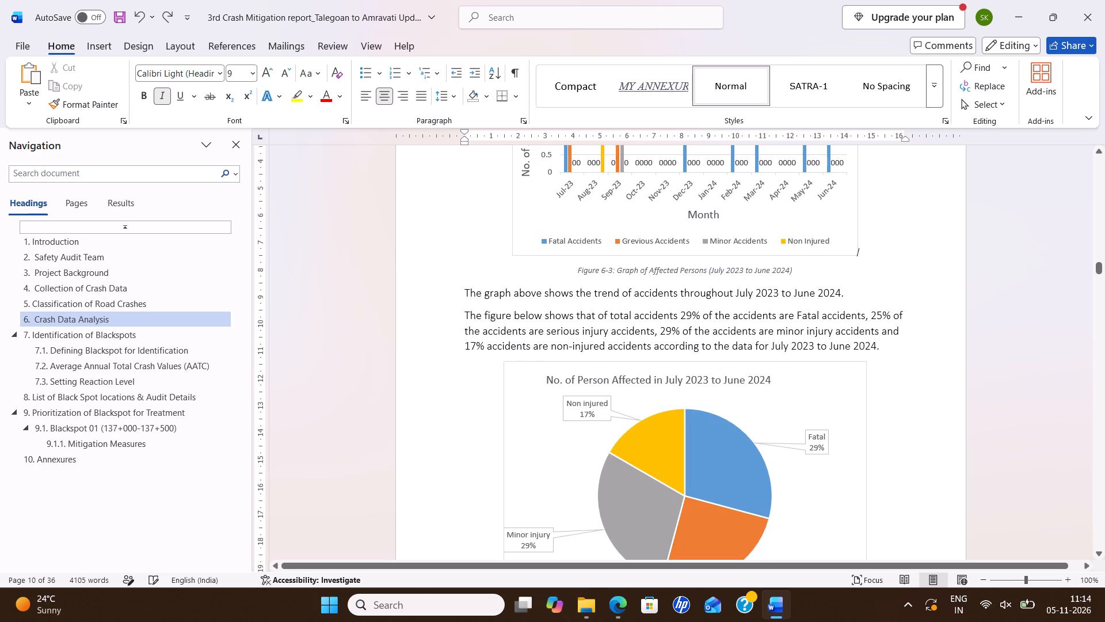
# Examine the remaining July 2023 to June 2024 charts and the July 2024 to June 2025 table, graph, text and pie chart.
pyautogui.keyDown('ctrl'); pyautogui.scroll(-3, 712, 344); pyautogui.keyUp('ctrl')
pyautogui.keyDown('ctrl'); pyautogui.scroll(3, 712, 344); pyautogui.keyUp('ctrl')
pyautogui.scroll(-14, 760, 352)
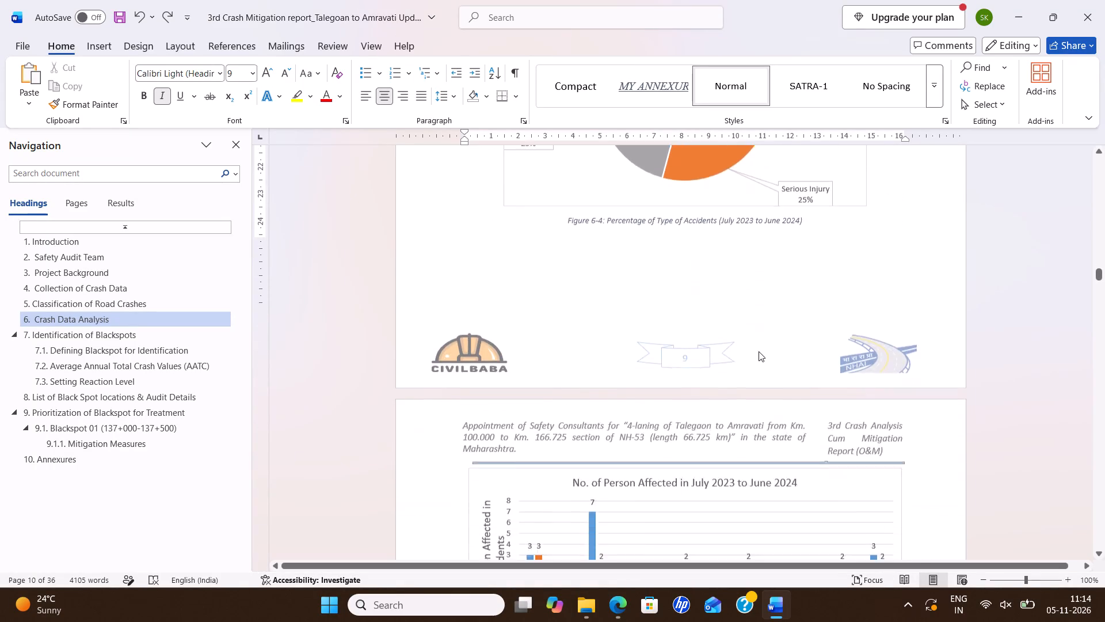
pyautogui.scroll(-4, 759, 351)
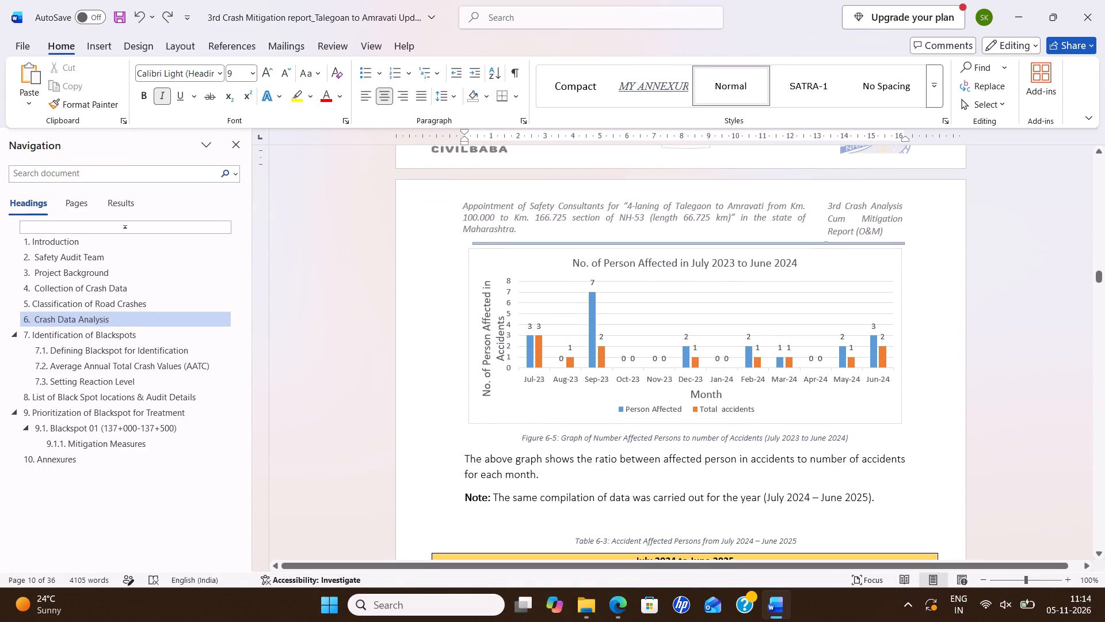
pyautogui.click(626, 267)
pyautogui.moveTo(620, 266); pyautogui.dragTo(624, 266)
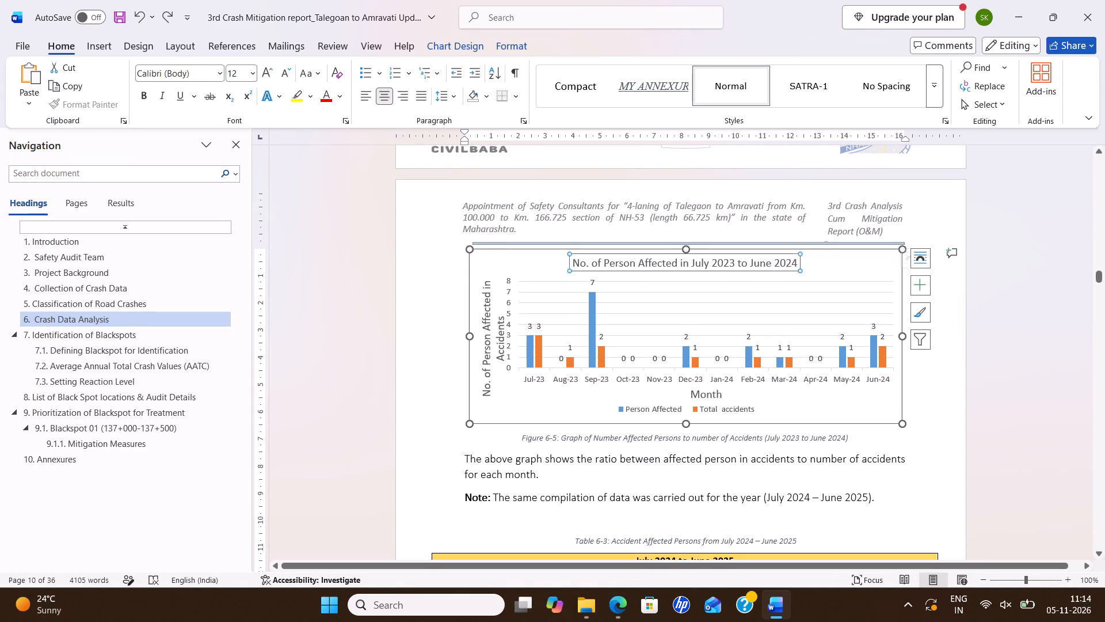
pyautogui.moveTo(624, 266); pyautogui.dragTo(632, 267)
pyautogui.scroll(-13, 642, 297)
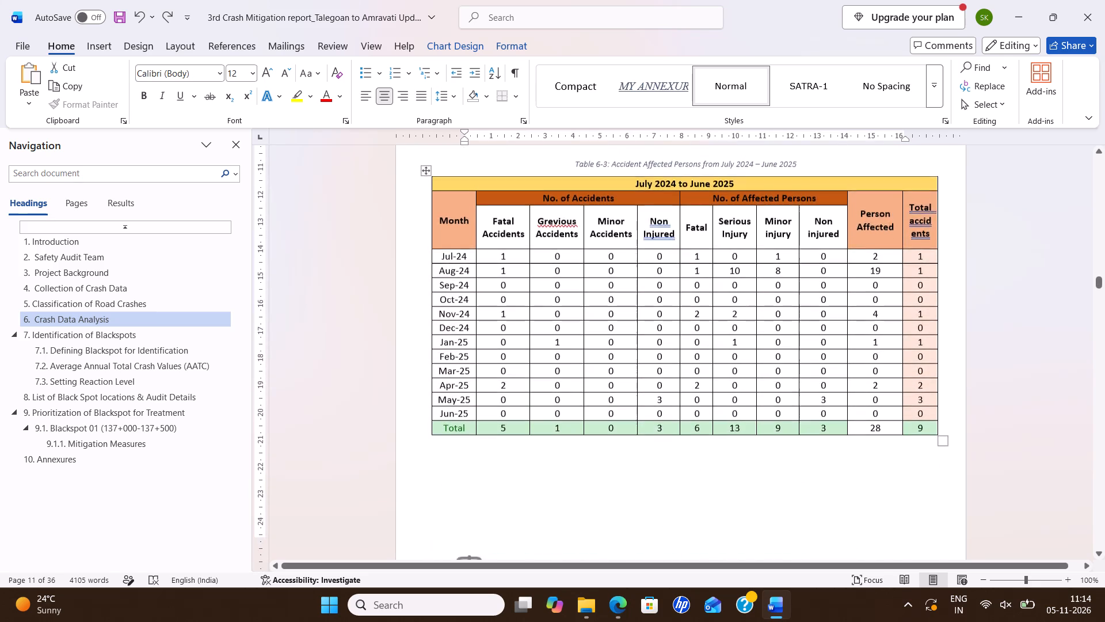
pyautogui.scroll(-12, 642, 298)
pyautogui.scroll(-9, 642, 298)
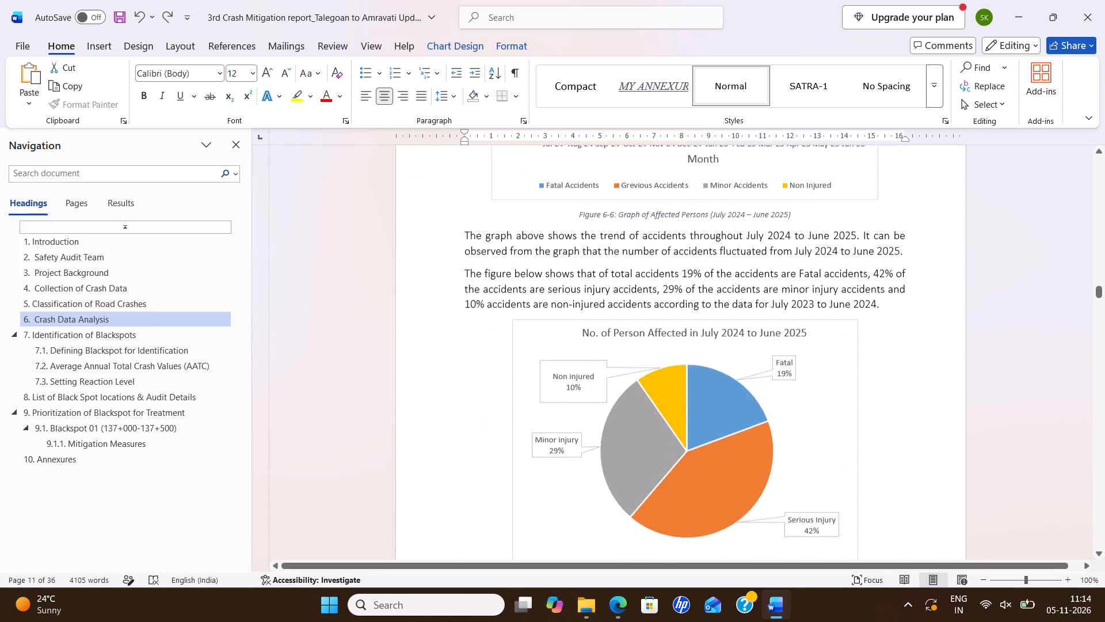
pyautogui.scroll(-5, 642, 298)
pyautogui.scroll(1, 642, 298)
pyautogui.scroll(-6, 642, 298)
pyautogui.scroll(1, 642, 298)
pyautogui.scroll(-2, 642, 298)
pyautogui.scroll(8, 642, 298)
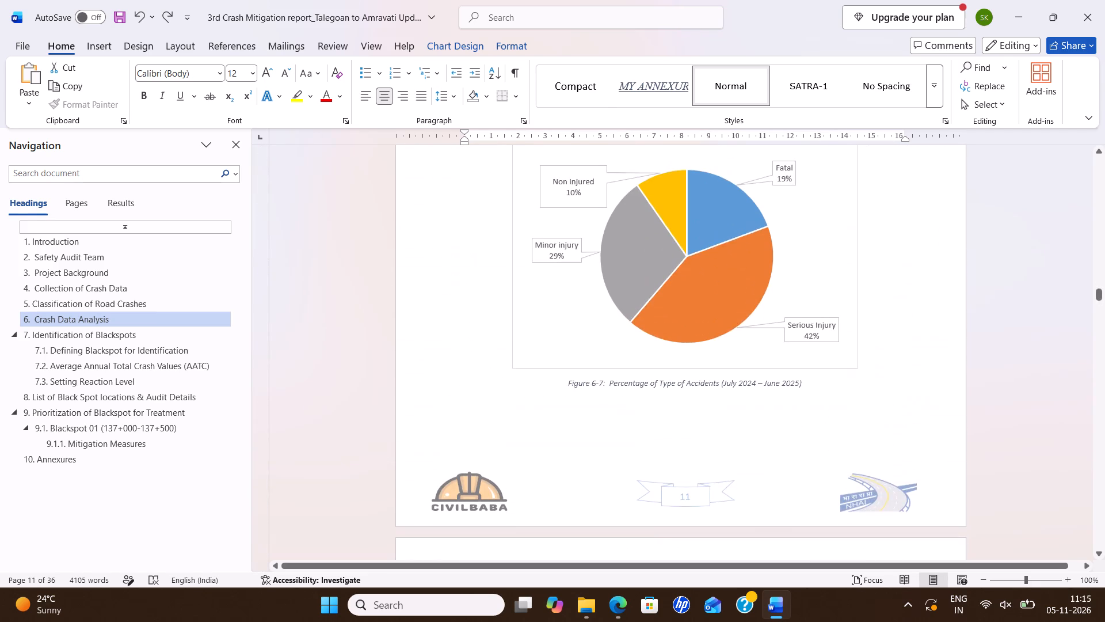
pyautogui.scroll(7, 781, 308)
# Resize the July 2024 to June 2025 pie chart above Figure 6-7, making it slightly shorter and wider.
pyautogui.click(817, 424)
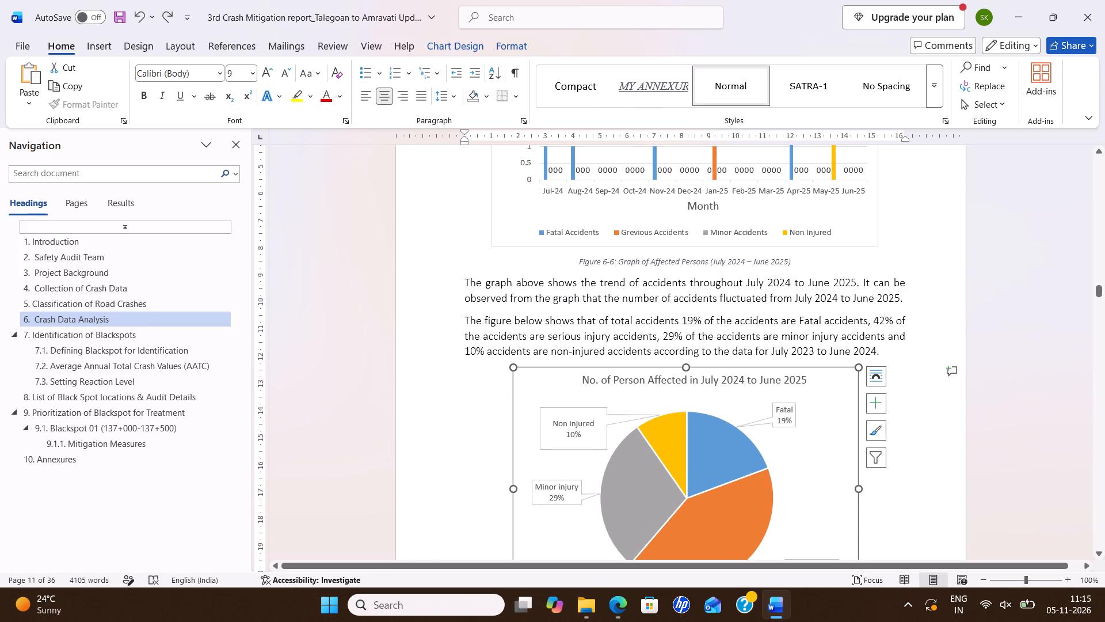
pyautogui.click(691, 381)
pyautogui.moveTo(691, 381); pyautogui.dragTo(697, 383)
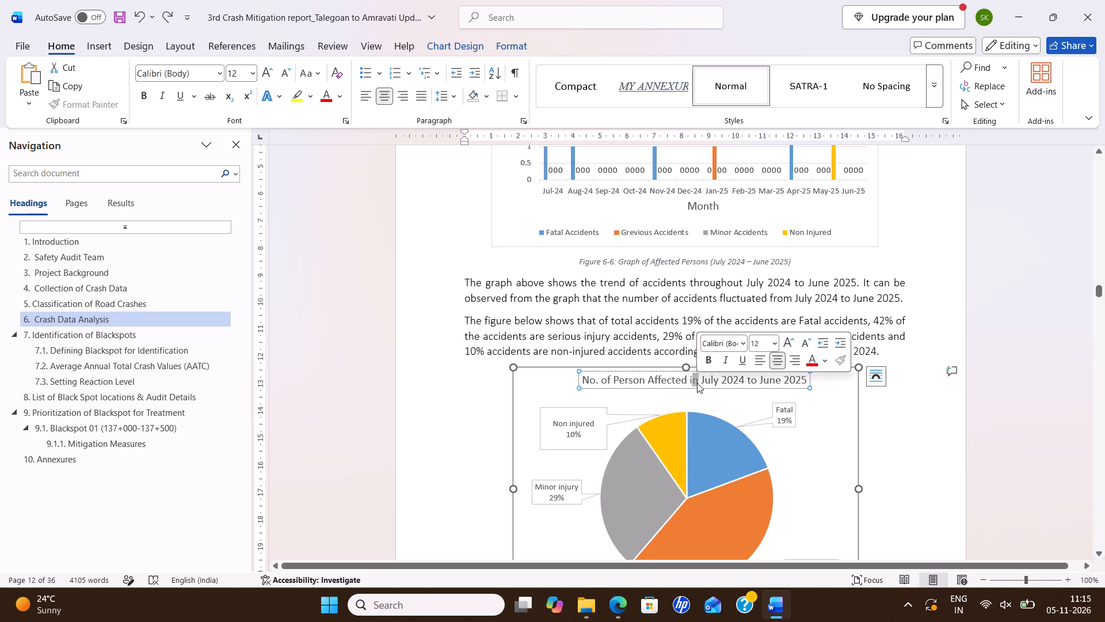
pyautogui.scroll(-9, 698, 388)
pyautogui.moveTo(684, 302); pyautogui.dragTo(684, 282)
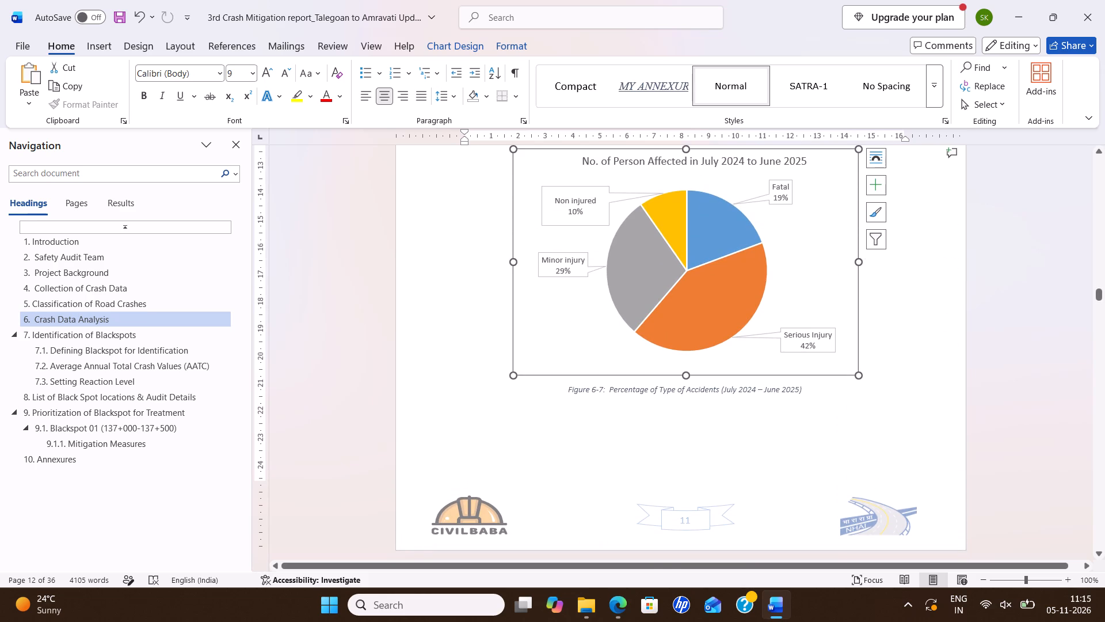
pyautogui.moveTo(860, 259); pyautogui.dragTo(885, 259)
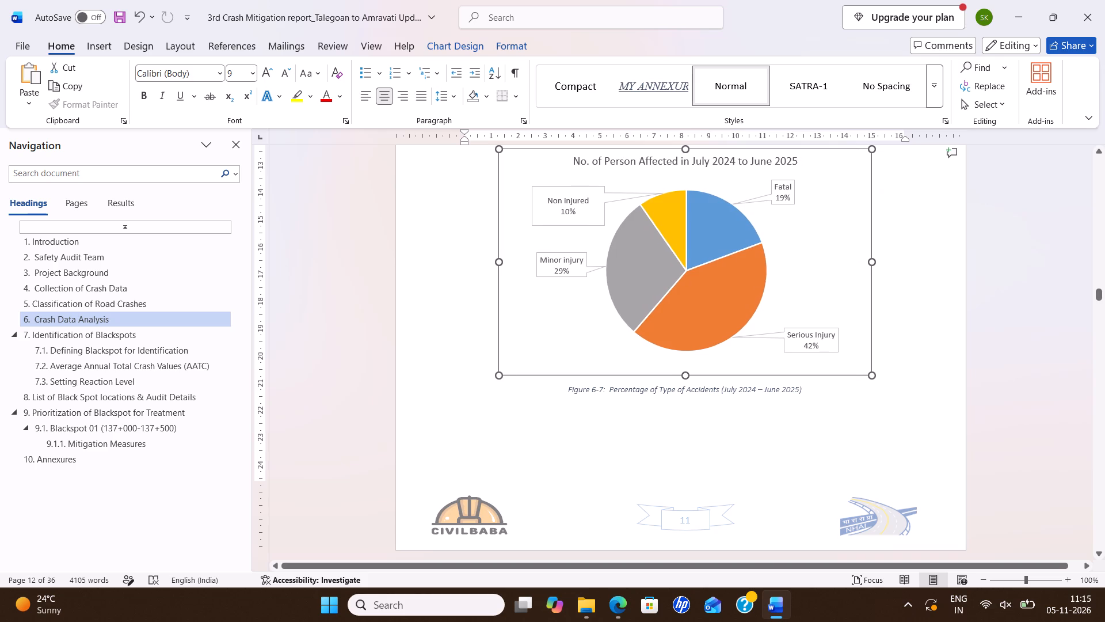
pyautogui.moveTo(885, 259); pyautogui.dragTo(886, 259)
# Delete the empty line above the note on the July 2025 – June 2026 data, below Figure 6-8.
pyautogui.scroll(-20, 707, 344)
pyautogui.click(523, 249)
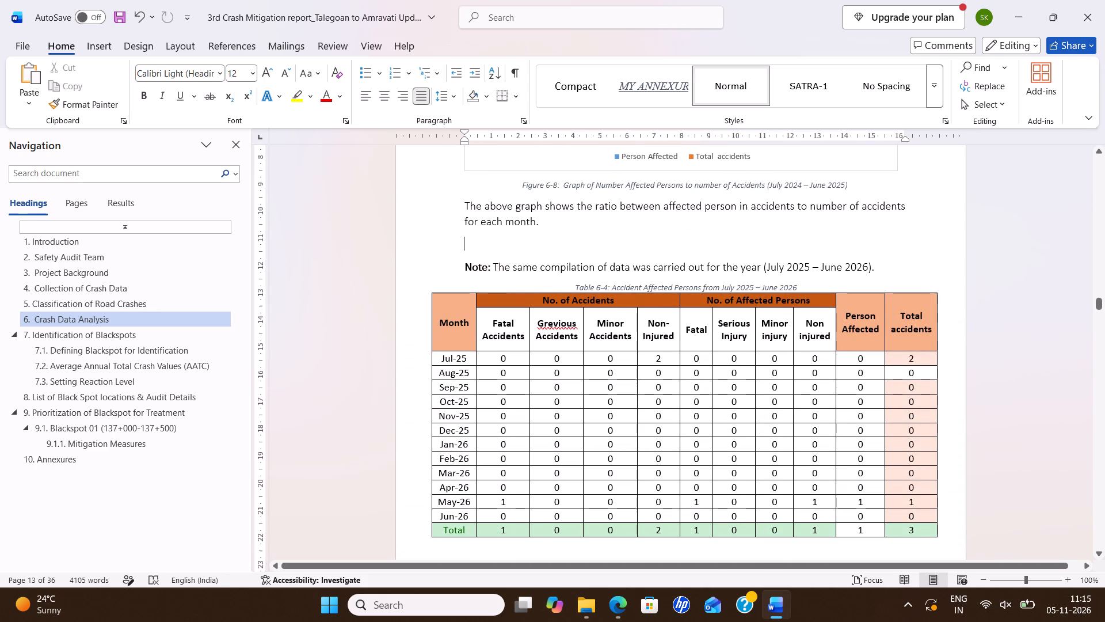
pyautogui.press('BackSpace')
# Examine the July 2025 to June 2026 charts and the blackspot identification and list in Sections 7 and 8.
pyautogui.scroll(-10, 559, 309)
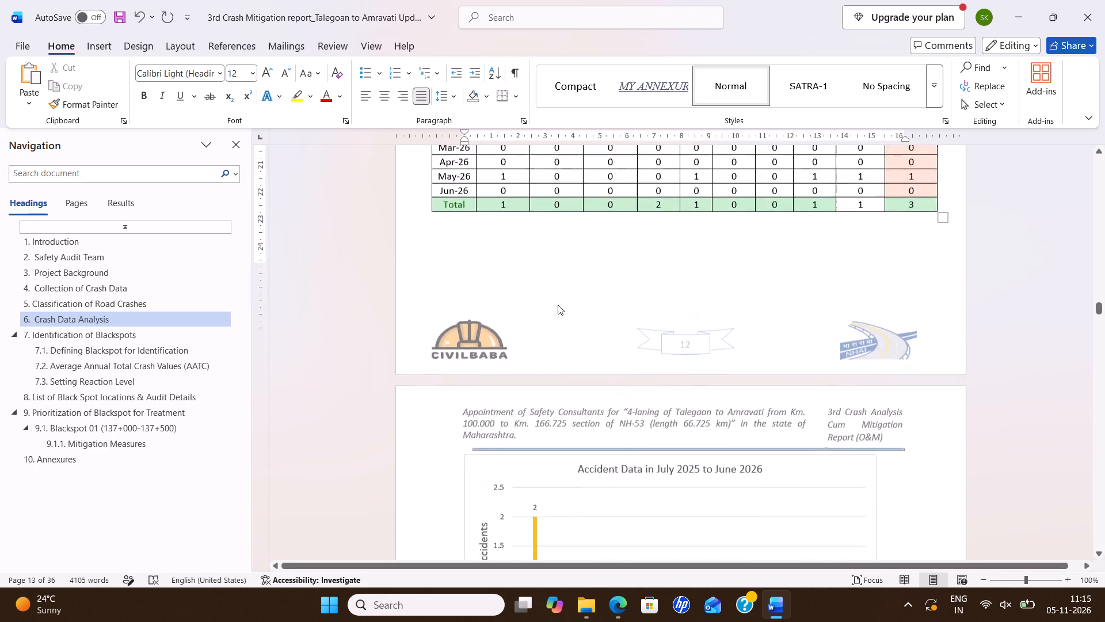
pyautogui.scroll(-2, 558, 305)
pyautogui.scroll(-10, 620, 379)
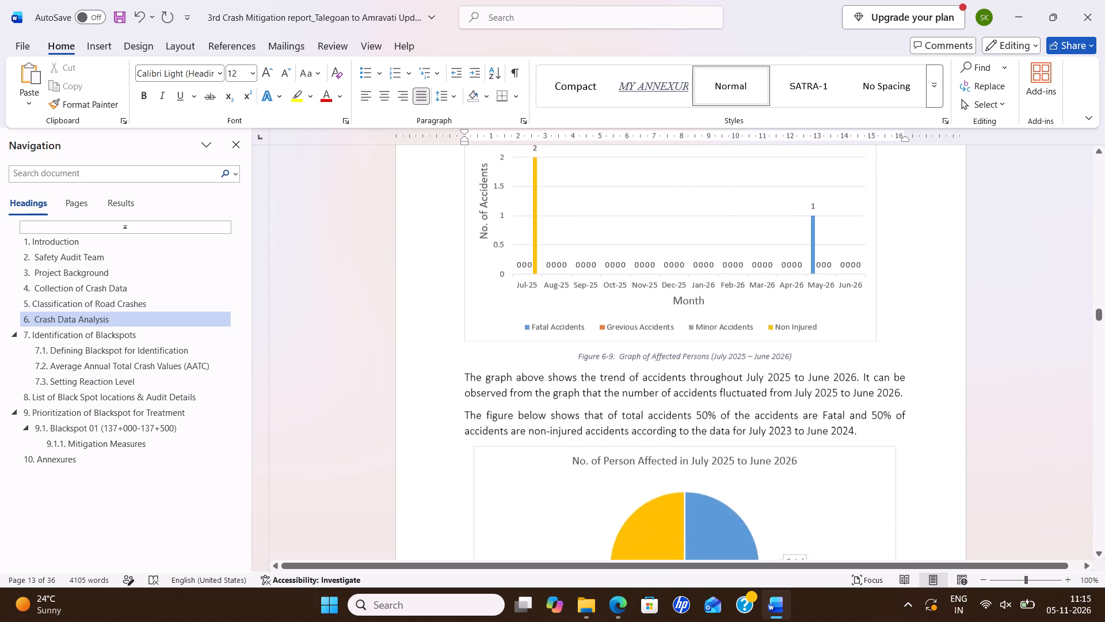
pyautogui.scroll(-5, 618, 378)
pyautogui.scroll(-20, 618, 378)
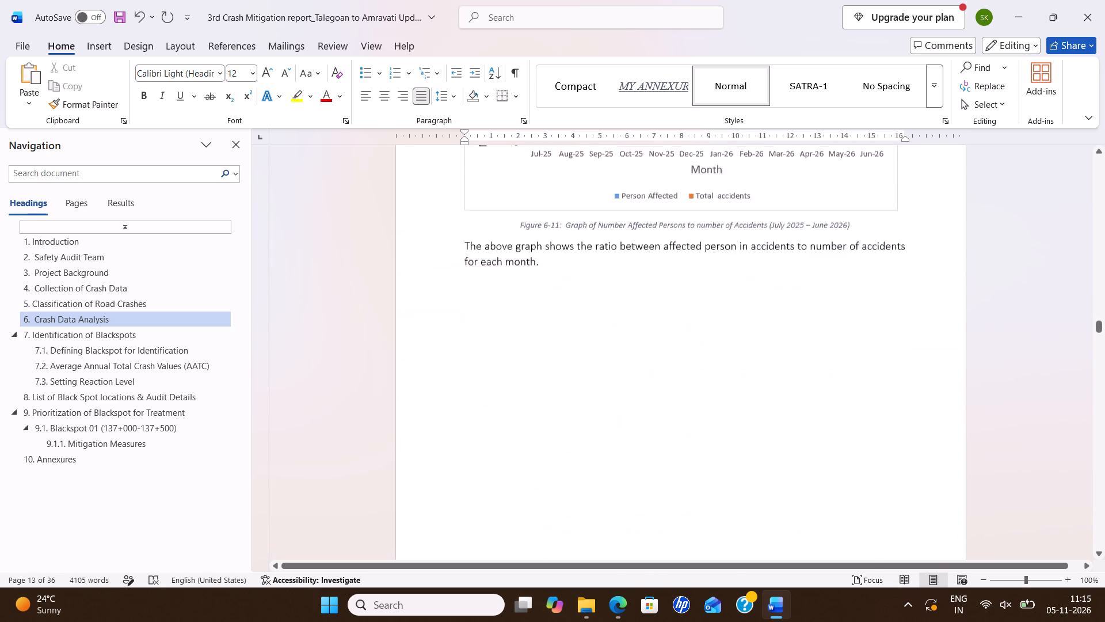
pyautogui.scroll(-16, 616, 377)
pyautogui.scroll(-8, 616, 377)
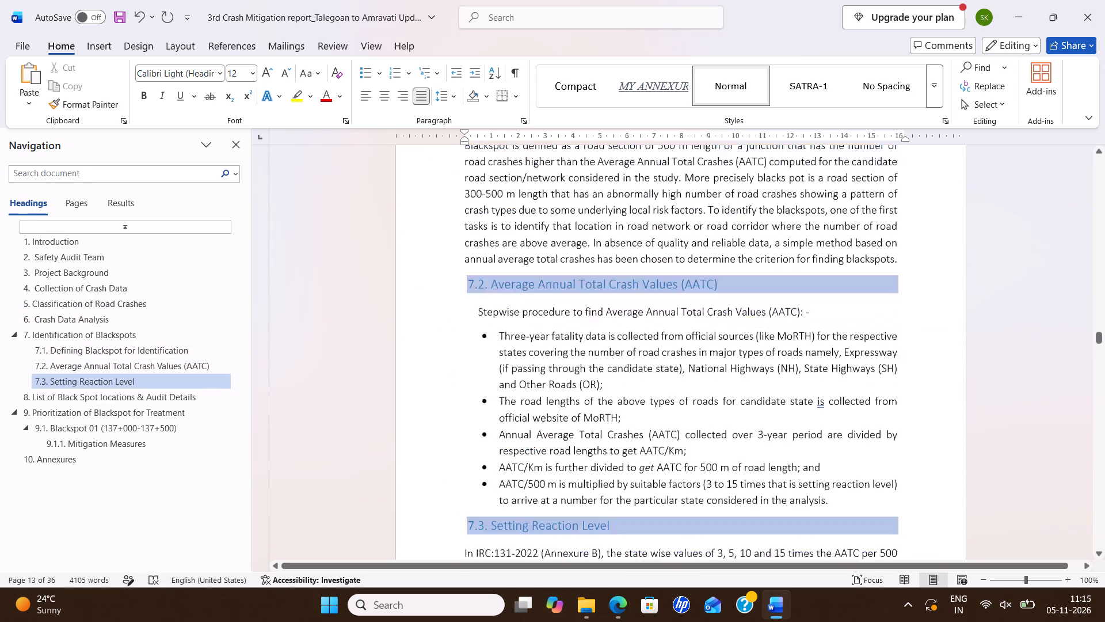
pyautogui.scroll(-11, 616, 377)
pyautogui.scroll(1, 609, 370)
pyautogui.scroll(-8, 609, 370)
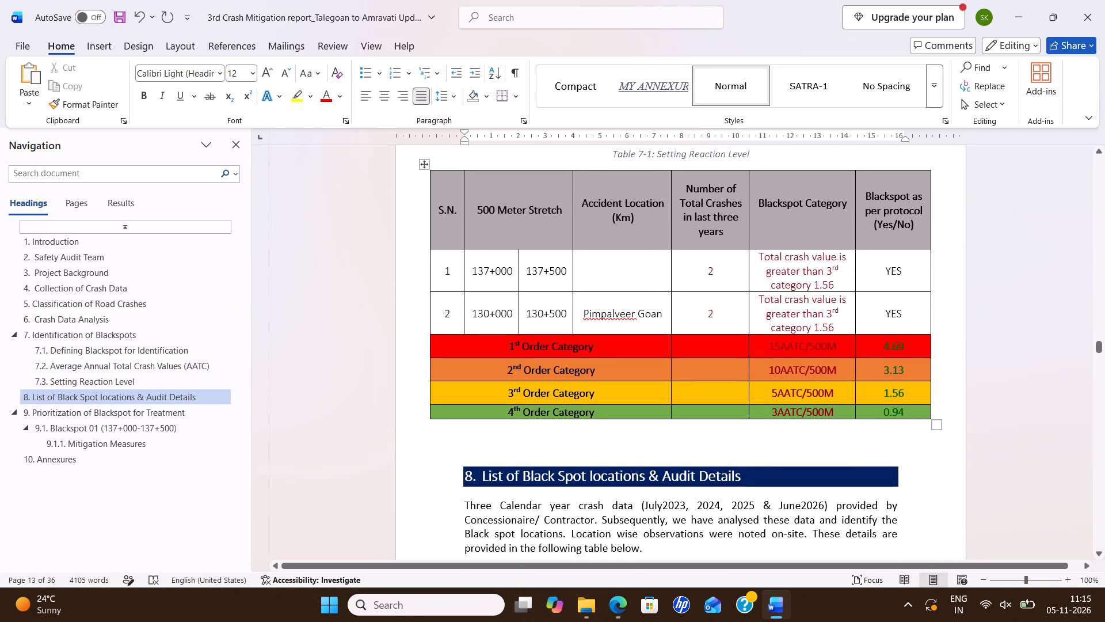
pyautogui.scroll(-3, 627, 342)
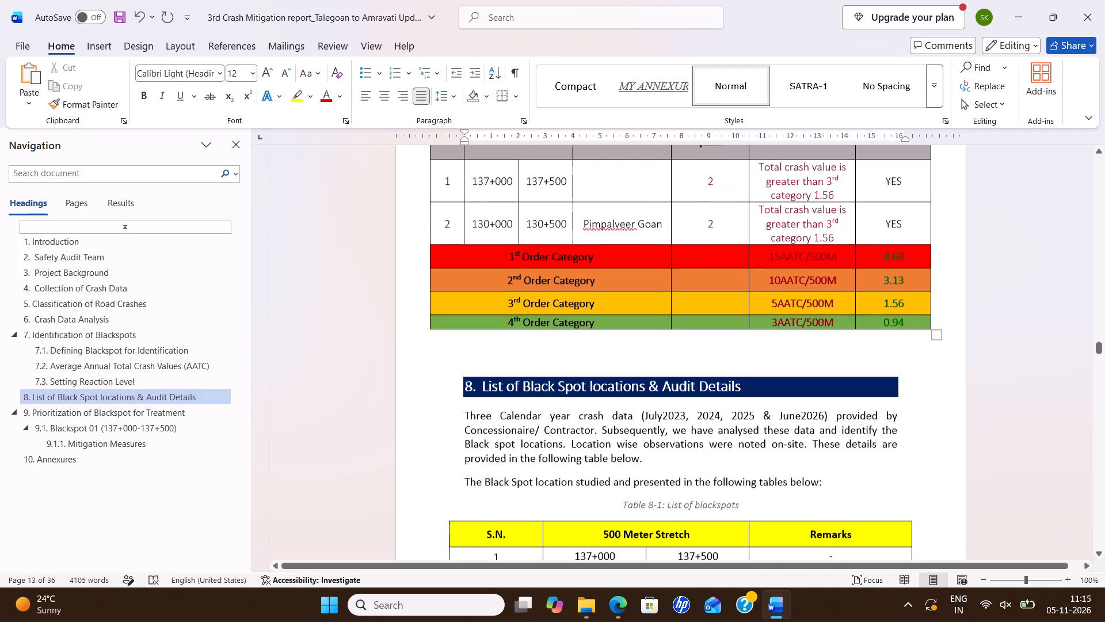
pyautogui.scroll(-8, 627, 342)
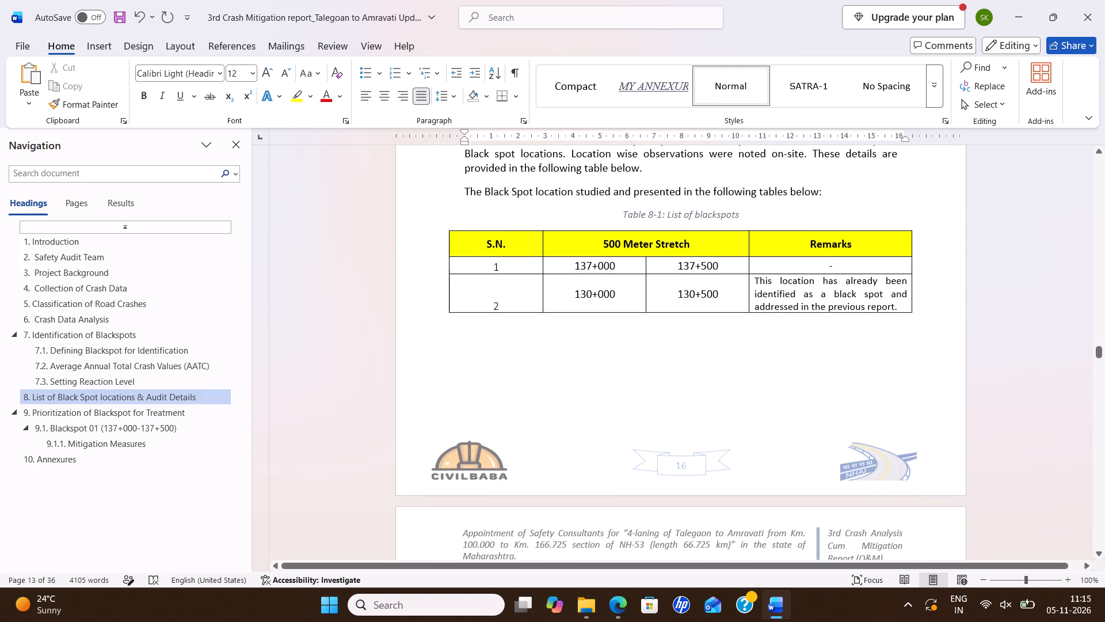
# Examine Section 9 on blackspot prioritization, including the severity scores, collision diagram and mitigation measures for Blackspot 01.
pyautogui.scroll(-10, 627, 342)
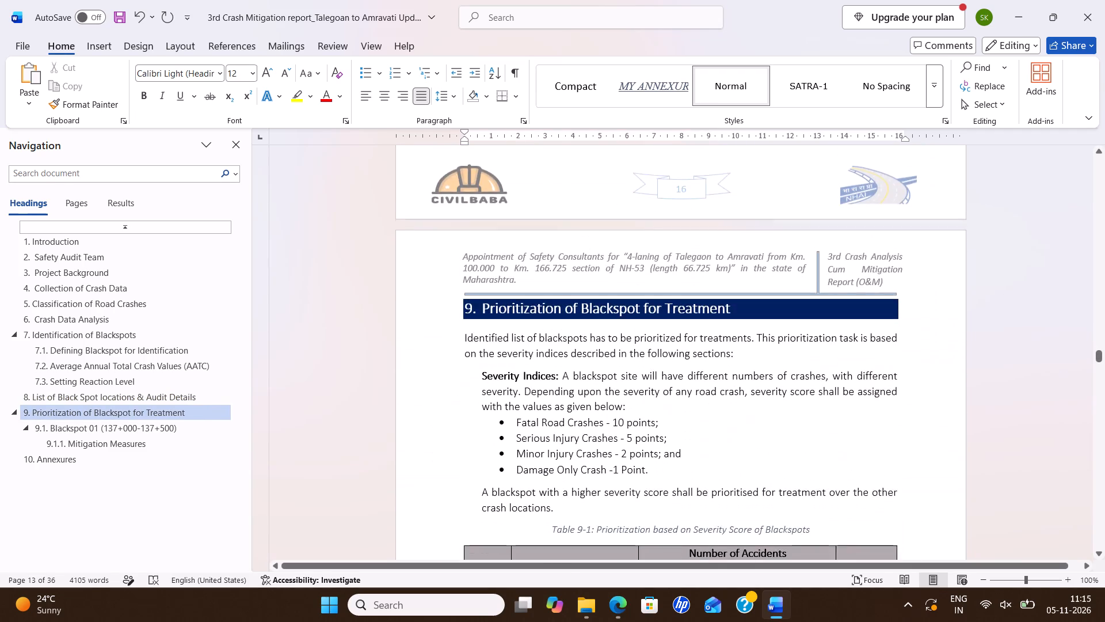
pyautogui.scroll(-11, 628, 342)
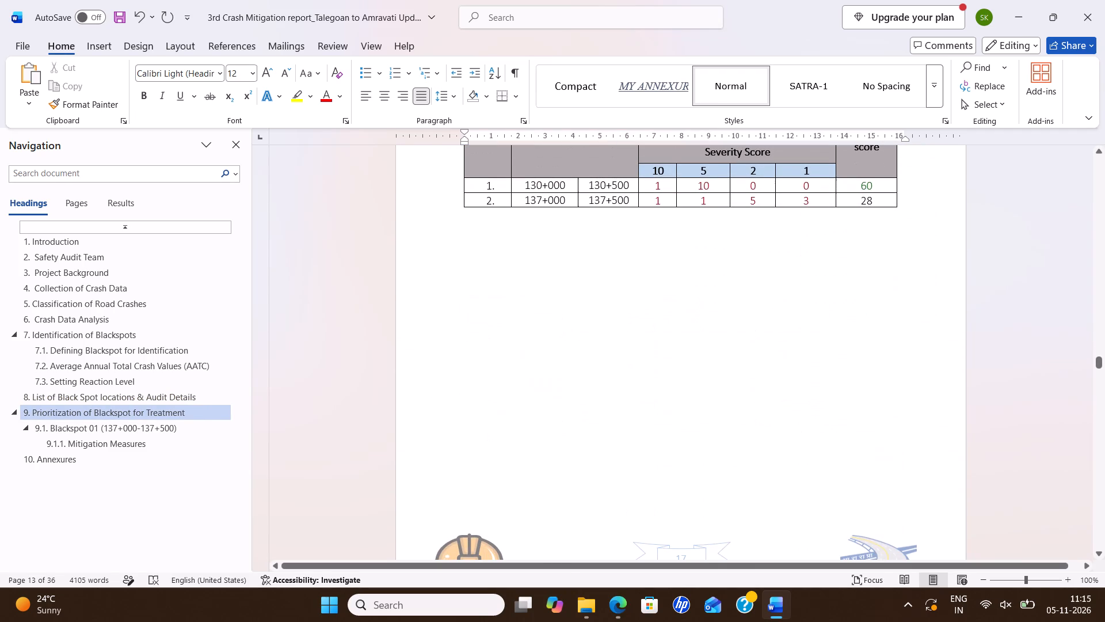
pyautogui.scroll(-10, 628, 342)
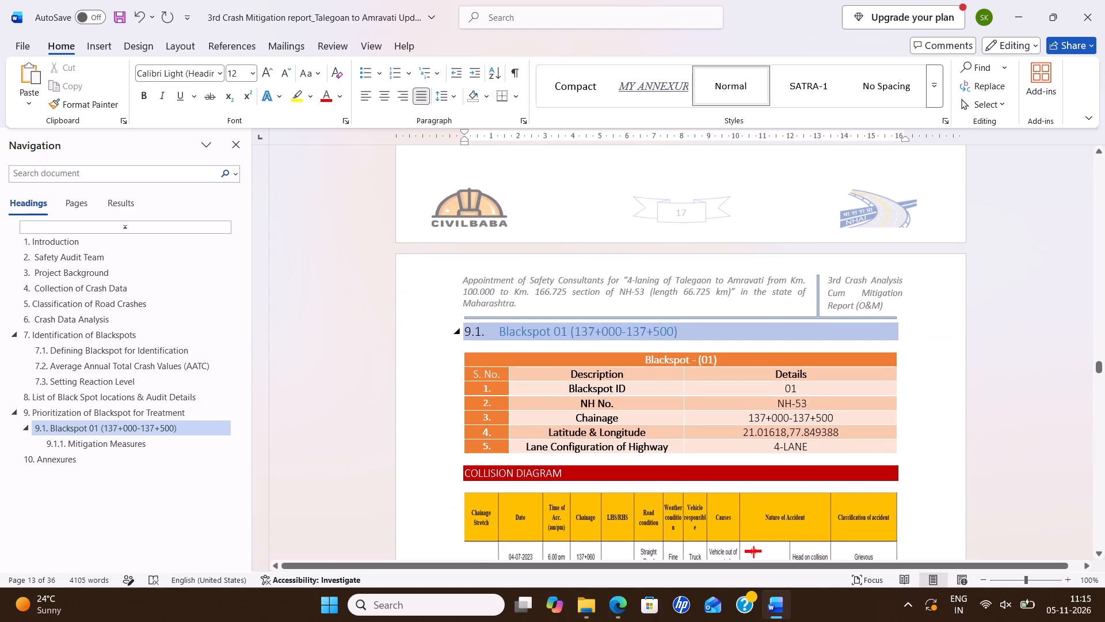
pyautogui.scroll(-17, 628, 342)
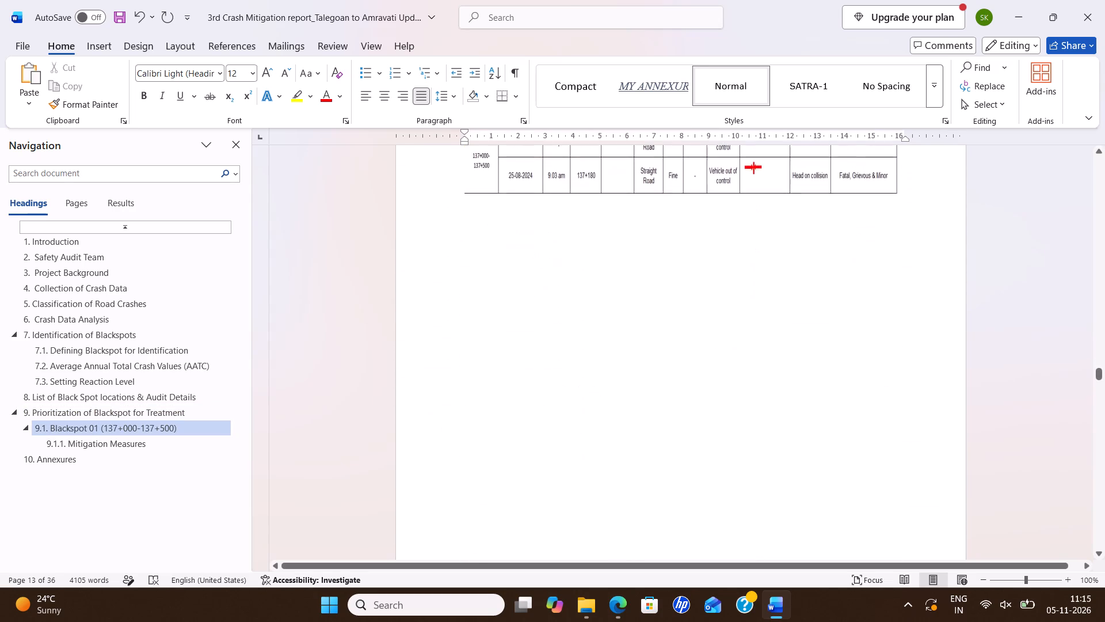
pyautogui.scroll(-18, 640, 355)
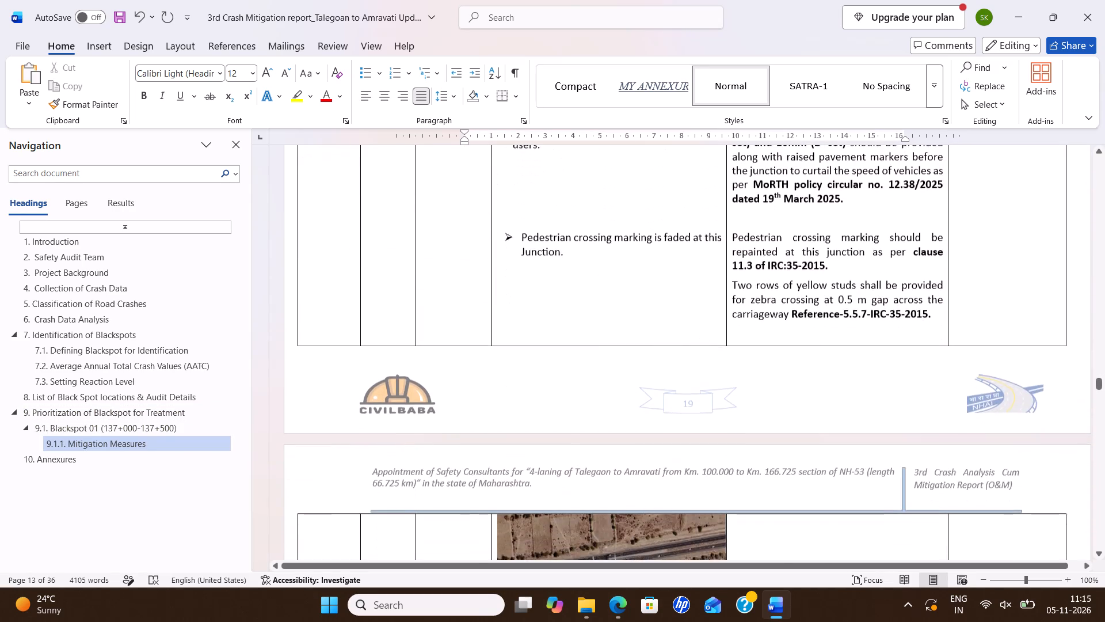
pyautogui.scroll(-20, 646, 354)
pyautogui.scroll(-8, 646, 354)
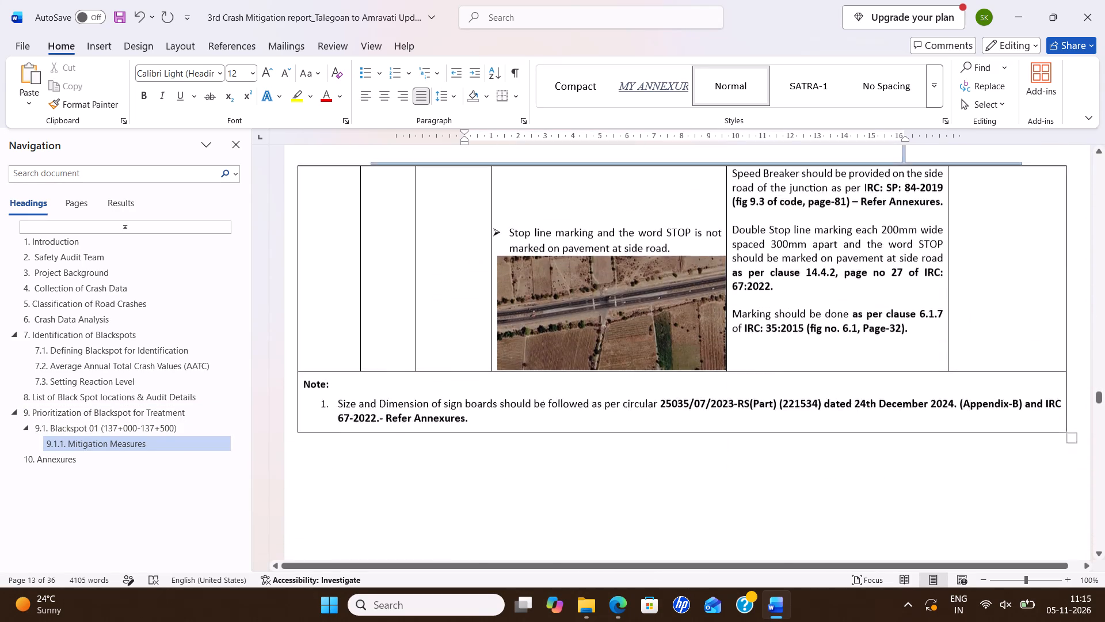
# Examine the crash record table and the Average Annual Total Crashes tables in the annexures.
pyautogui.scroll(-9, 656, 349)
pyautogui.scroll(-15, 661, 355)
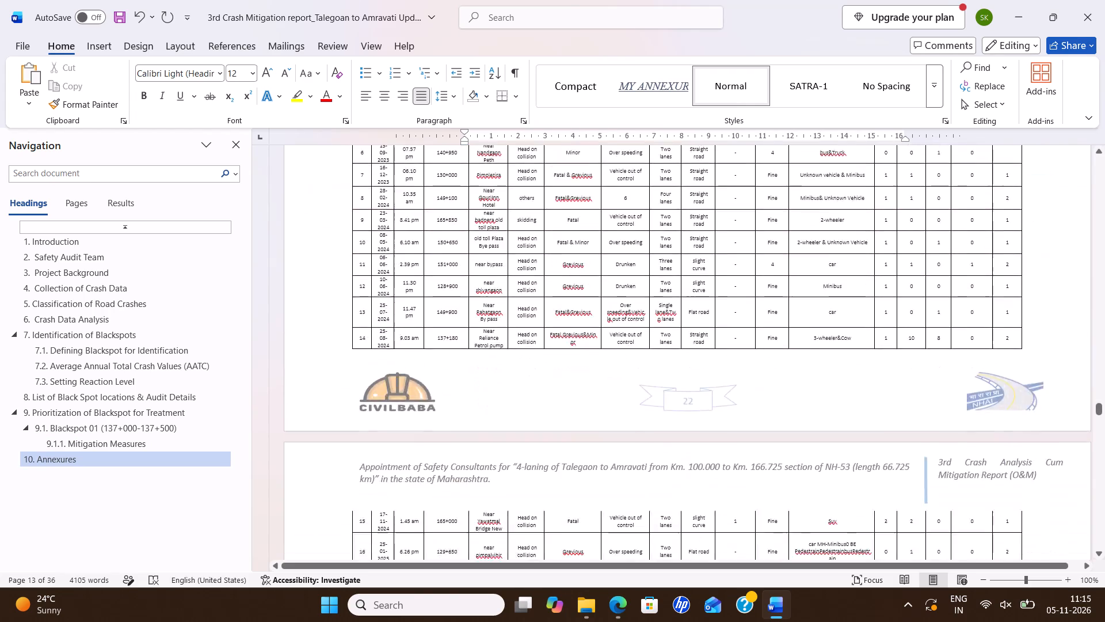
pyautogui.scroll(-20, 660, 350)
pyautogui.scroll(-6, 660, 350)
pyautogui.scroll(1, 657, 348)
pyautogui.scroll(-2, 657, 348)
pyautogui.scroll(1, 657, 348)
pyautogui.scroll(-4, 657, 348)
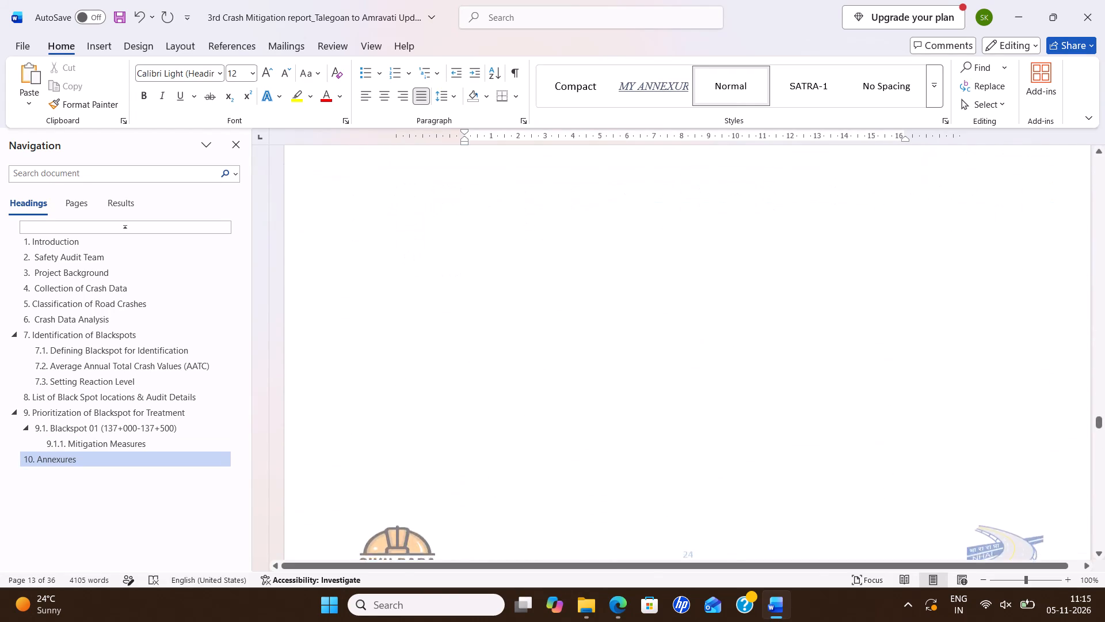
pyautogui.scroll(-6, 657, 348)
pyautogui.scroll(1, 657, 348)
pyautogui.scroll(-20, 657, 348)
pyautogui.scroll(-5, 657, 348)
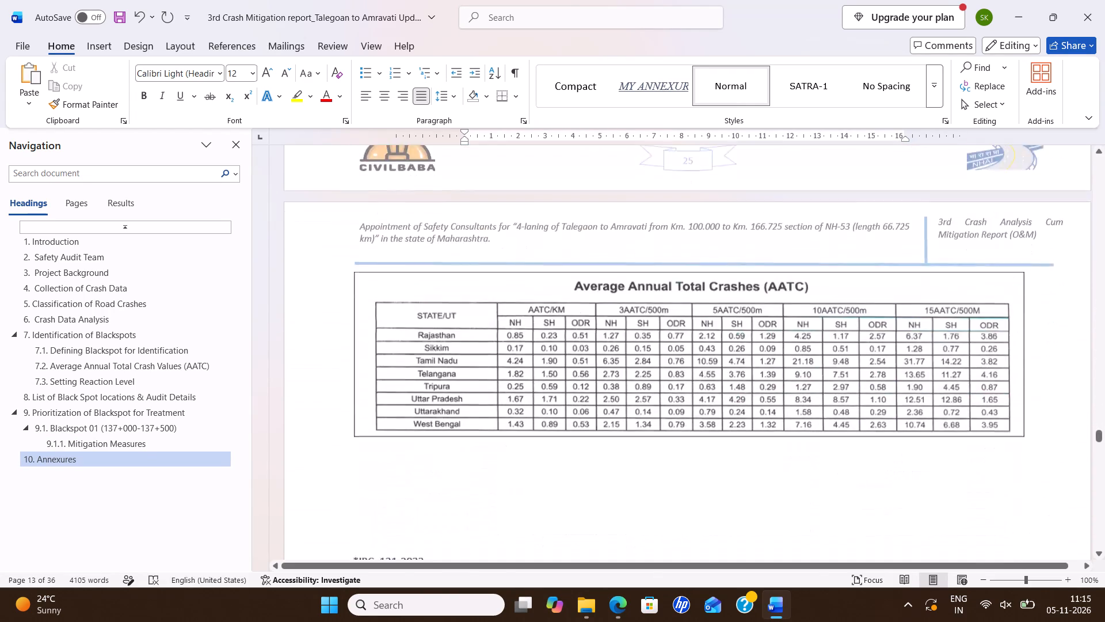
# Examine the remaining annexure pages with the MoRTH circular extracts, road studs, minor junction, speed hump and sign board figures.
pyautogui.scroll(-20, 665, 345)
pyautogui.scroll(-1, 665, 345)
pyautogui.scroll(1, 671, 351)
pyautogui.scroll(-7, 671, 352)
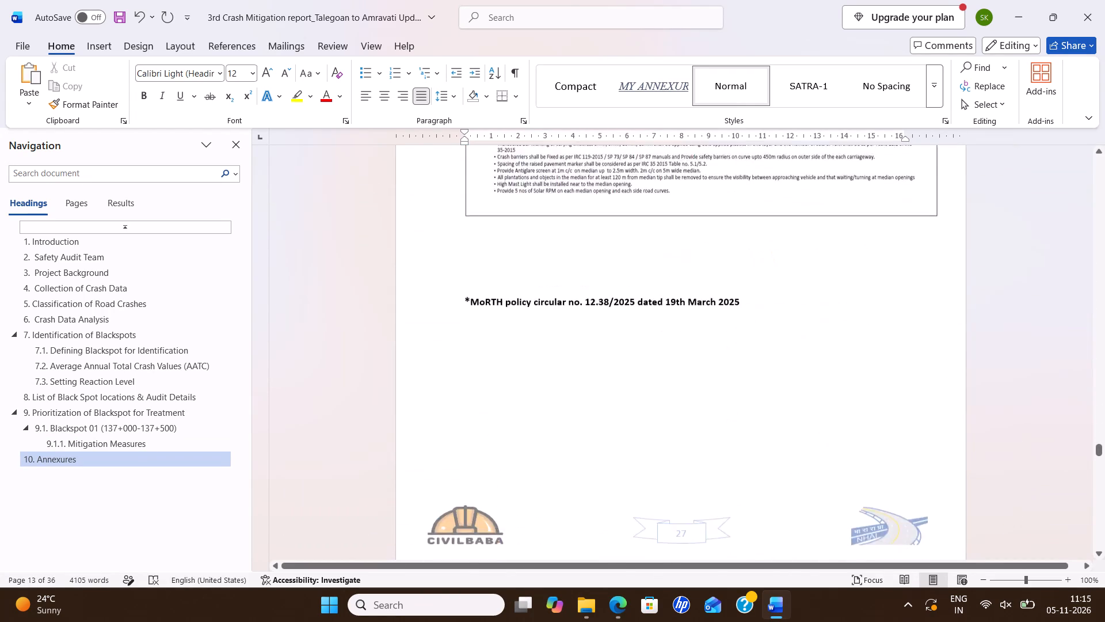
pyautogui.scroll(-20, 671, 353)
pyautogui.scroll(-7, 671, 353)
pyautogui.scroll(1, 673, 358)
pyautogui.scroll(-7, 673, 358)
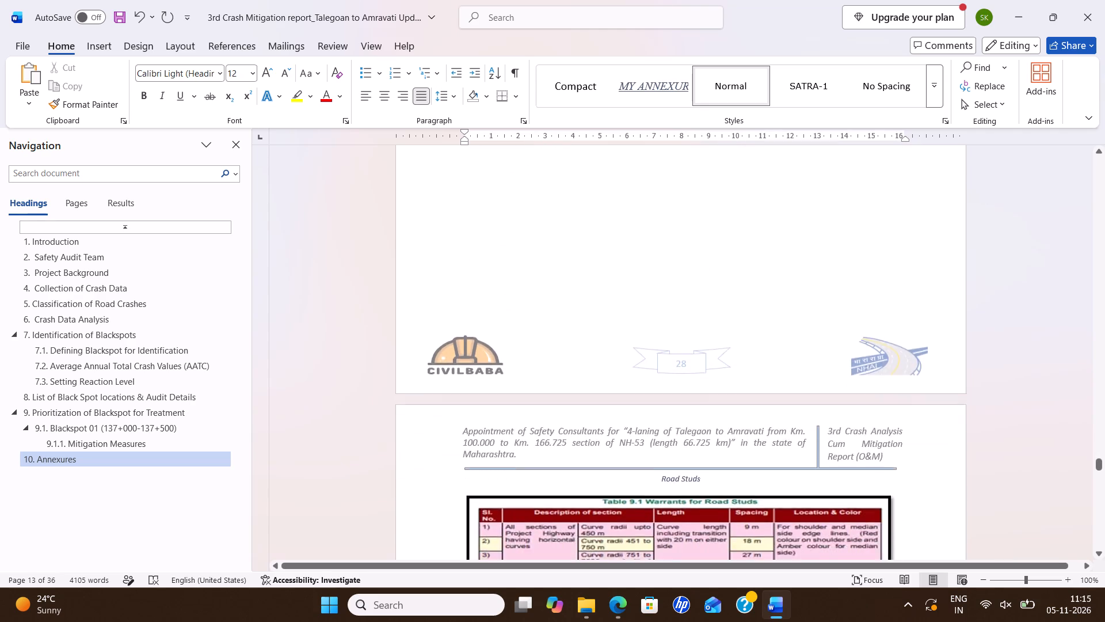
pyautogui.scroll(-18, 679, 371)
pyautogui.scroll(-16, 692, 362)
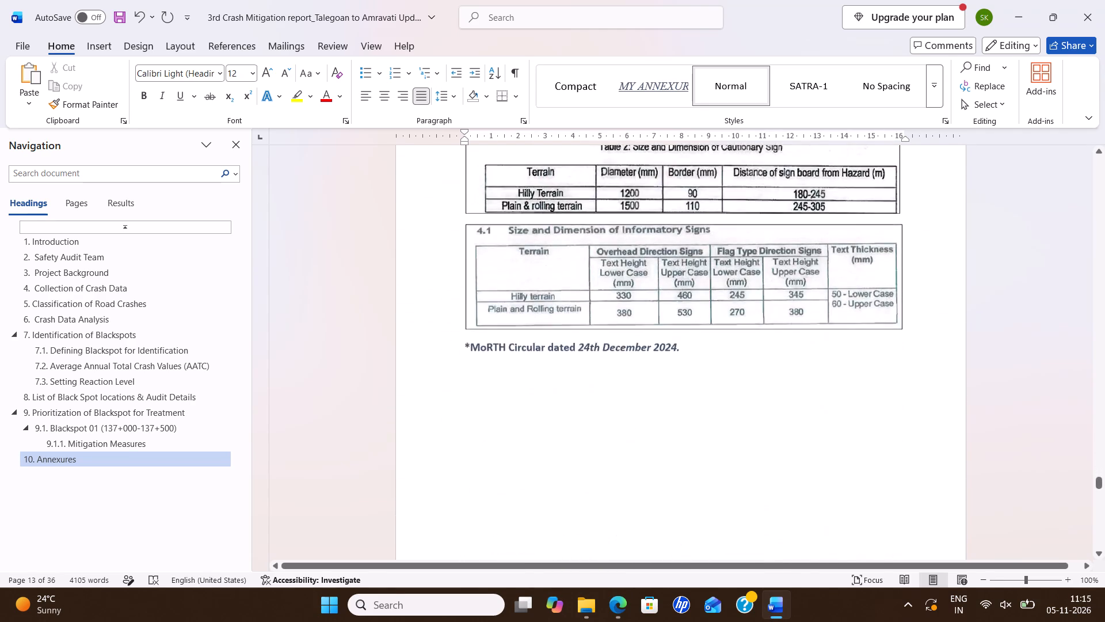
pyautogui.scroll(-4, 692, 362)
pyautogui.scroll(1, 692, 362)
pyautogui.scroll(-20, 692, 362)
pyautogui.scroll(1, 689, 360)
pyautogui.scroll(-1, 689, 360)
pyautogui.scroll(1, 689, 360)
pyautogui.scroll(-10, 683, 360)
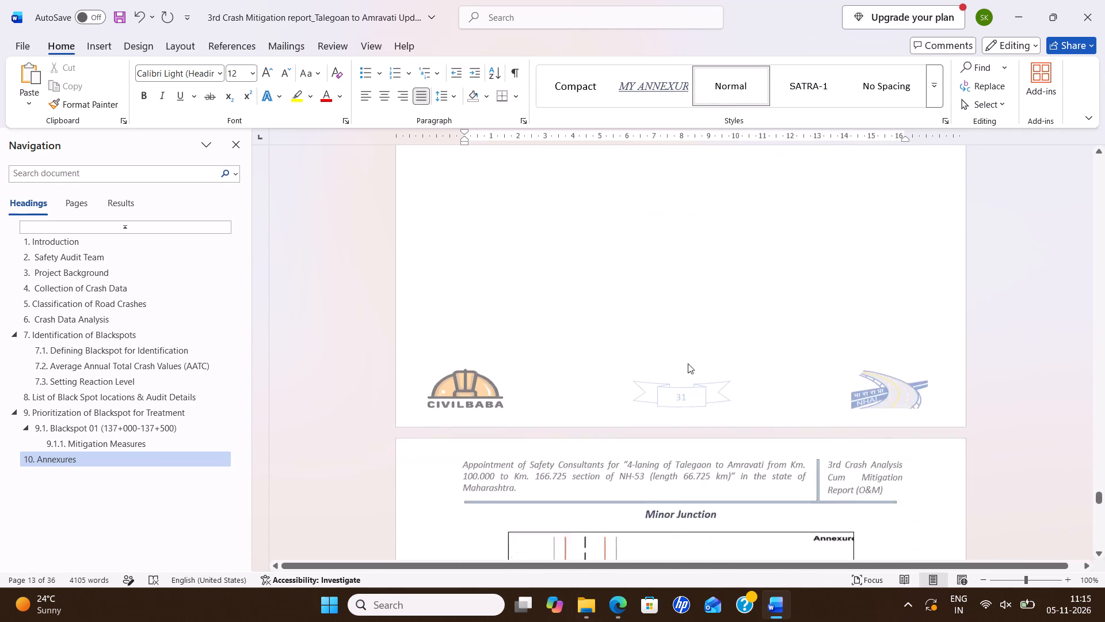
pyautogui.scroll(-4, 688, 363)
pyautogui.scroll(1, 696, 370)
pyautogui.scroll(-2, 696, 370)
pyautogui.scroll(-6, 749, 409)
pyautogui.scroll(1, 756, 409)
pyautogui.scroll(-7, 756, 409)
pyautogui.scroll(1, 760, 409)
pyautogui.scroll(-10, 760, 409)
pyautogui.scroll(1, 791, 442)
pyautogui.scroll(-5, 798, 448)
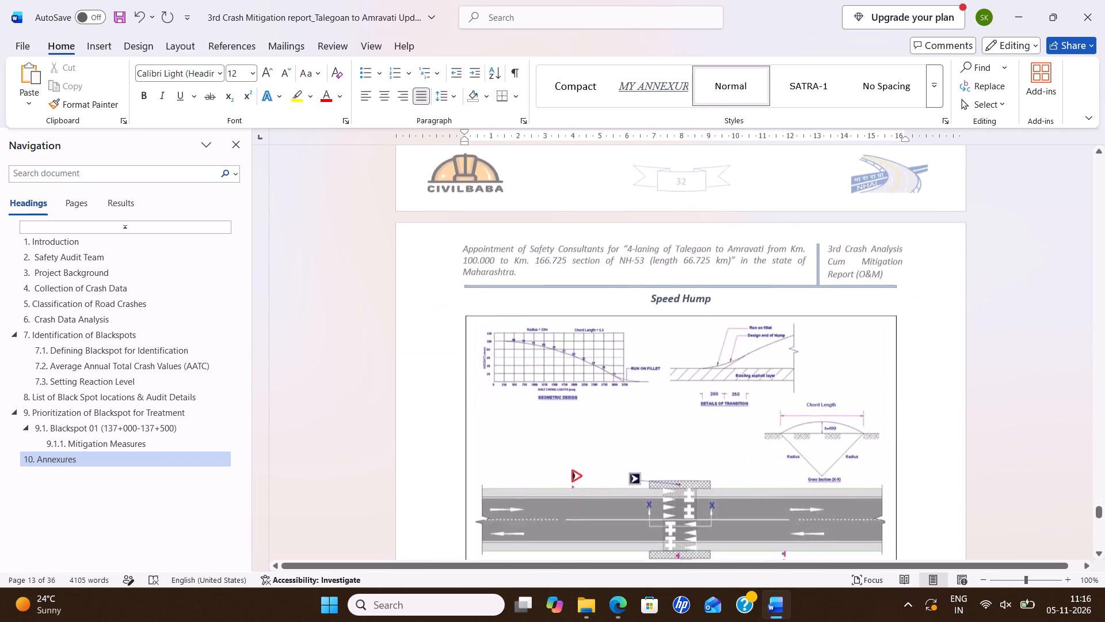
pyautogui.scroll(-16, 799, 450)
pyautogui.scroll(-7, 798, 462)
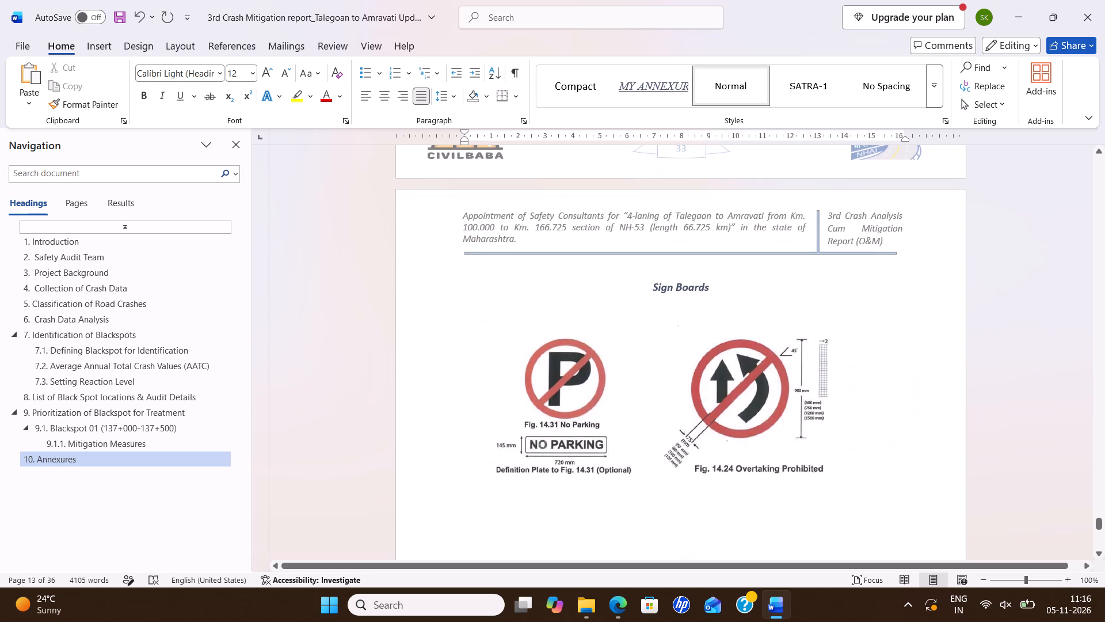
pyautogui.scroll(-10, 798, 462)
pyautogui.scroll(8, 767, 426)
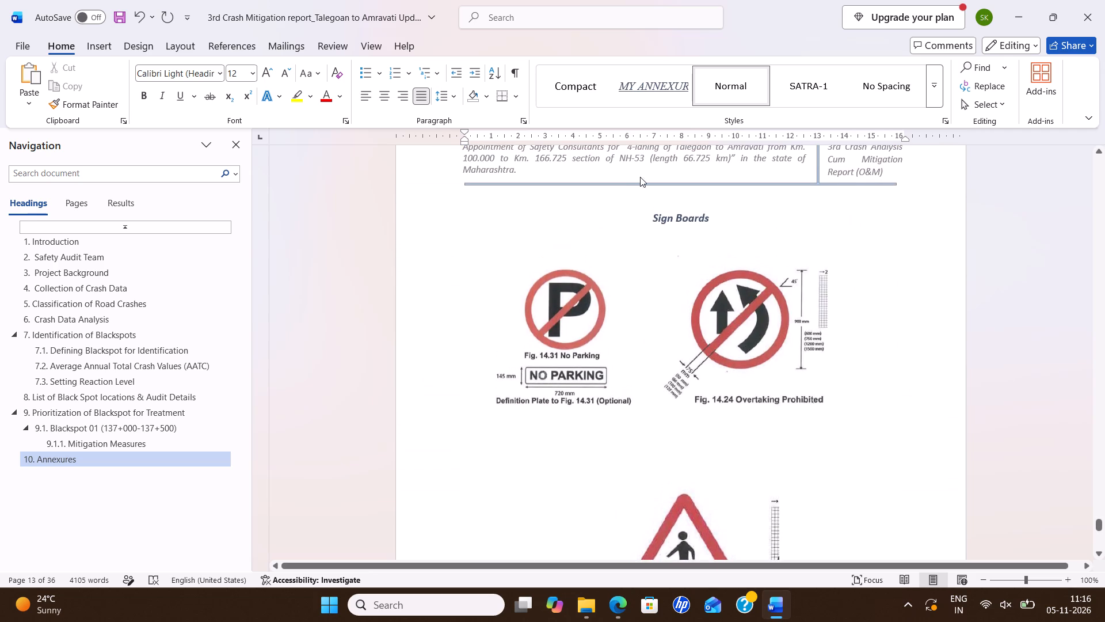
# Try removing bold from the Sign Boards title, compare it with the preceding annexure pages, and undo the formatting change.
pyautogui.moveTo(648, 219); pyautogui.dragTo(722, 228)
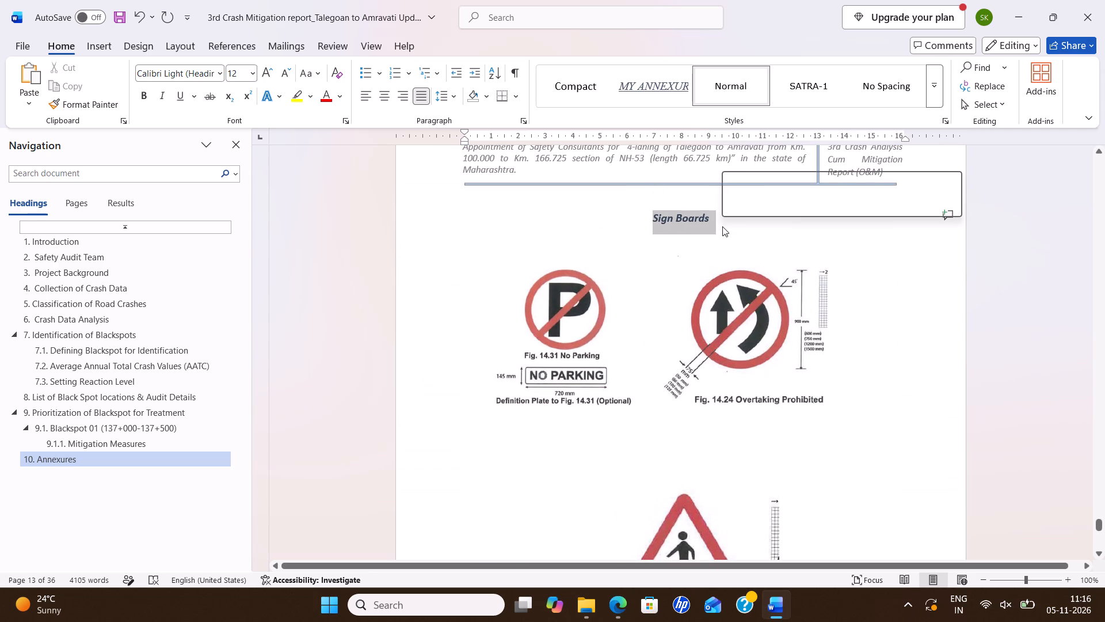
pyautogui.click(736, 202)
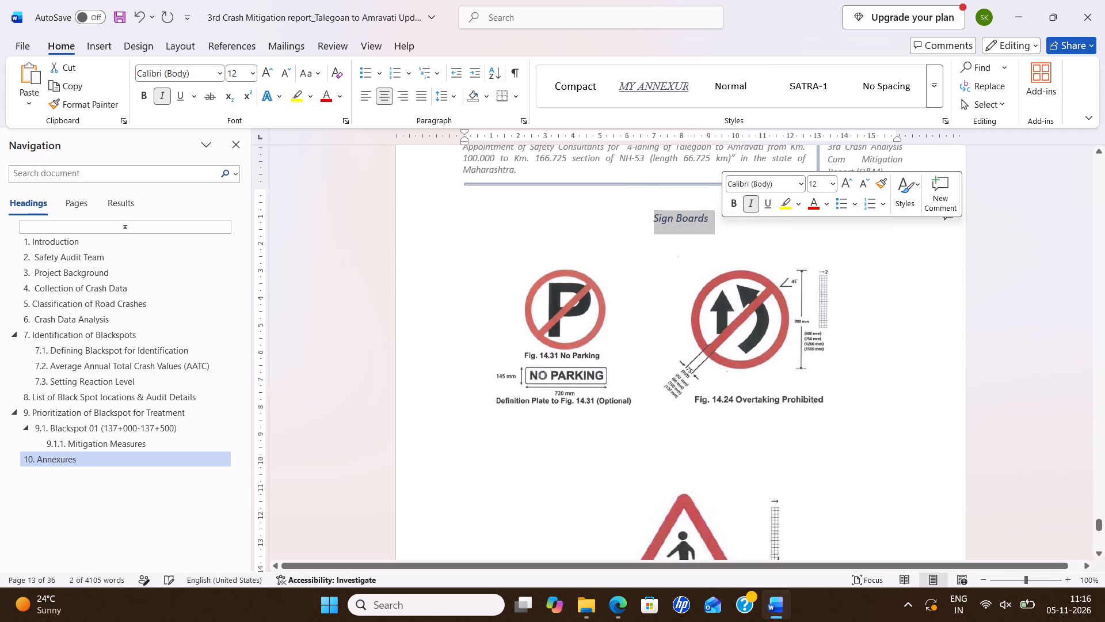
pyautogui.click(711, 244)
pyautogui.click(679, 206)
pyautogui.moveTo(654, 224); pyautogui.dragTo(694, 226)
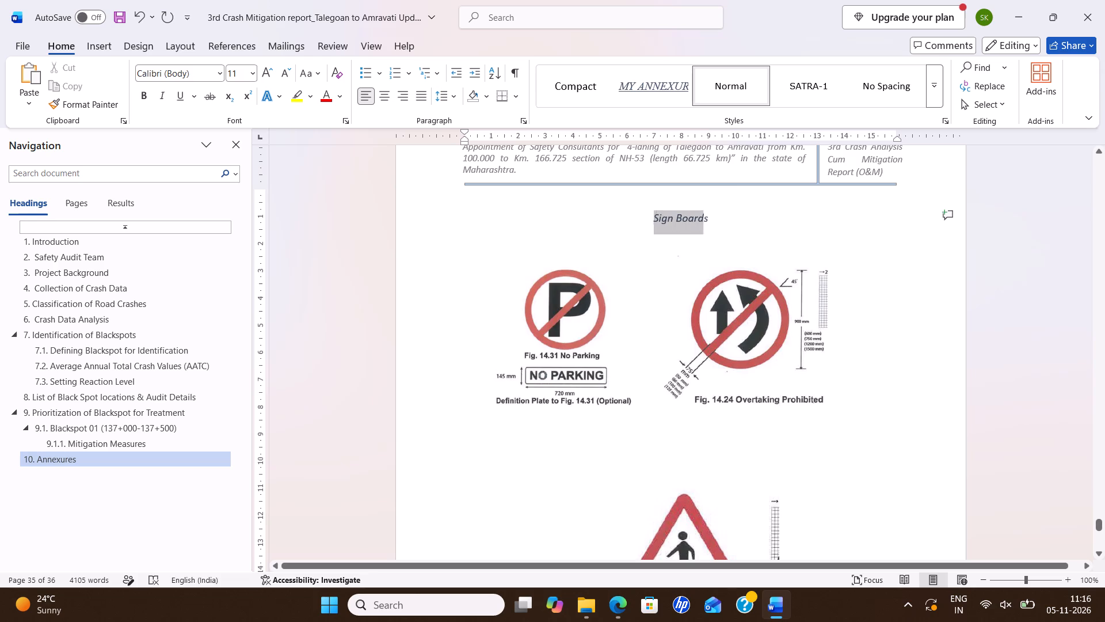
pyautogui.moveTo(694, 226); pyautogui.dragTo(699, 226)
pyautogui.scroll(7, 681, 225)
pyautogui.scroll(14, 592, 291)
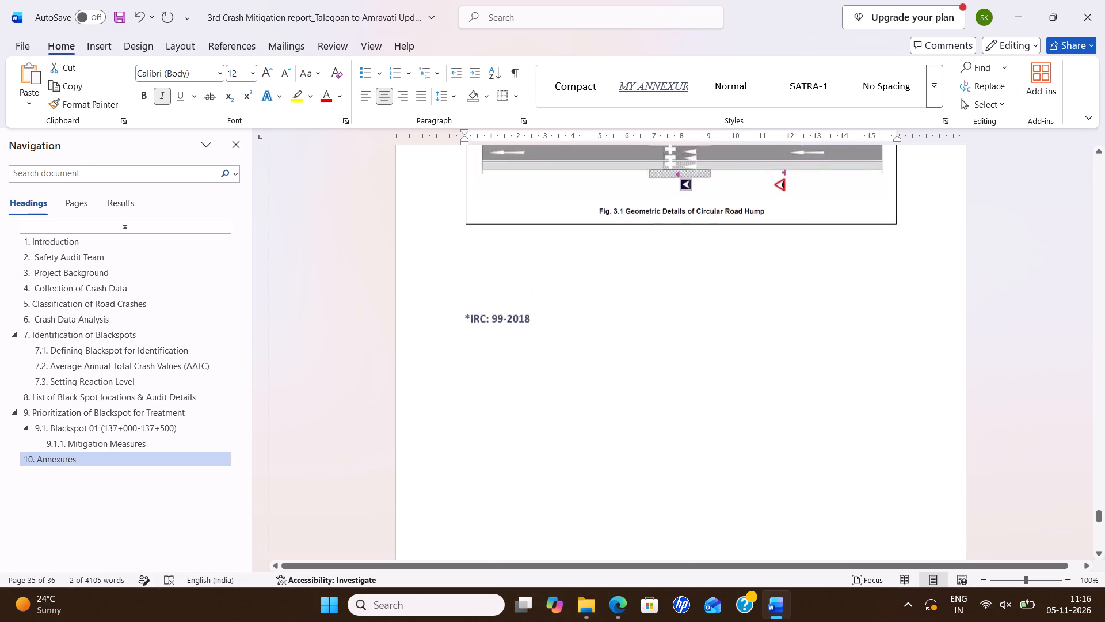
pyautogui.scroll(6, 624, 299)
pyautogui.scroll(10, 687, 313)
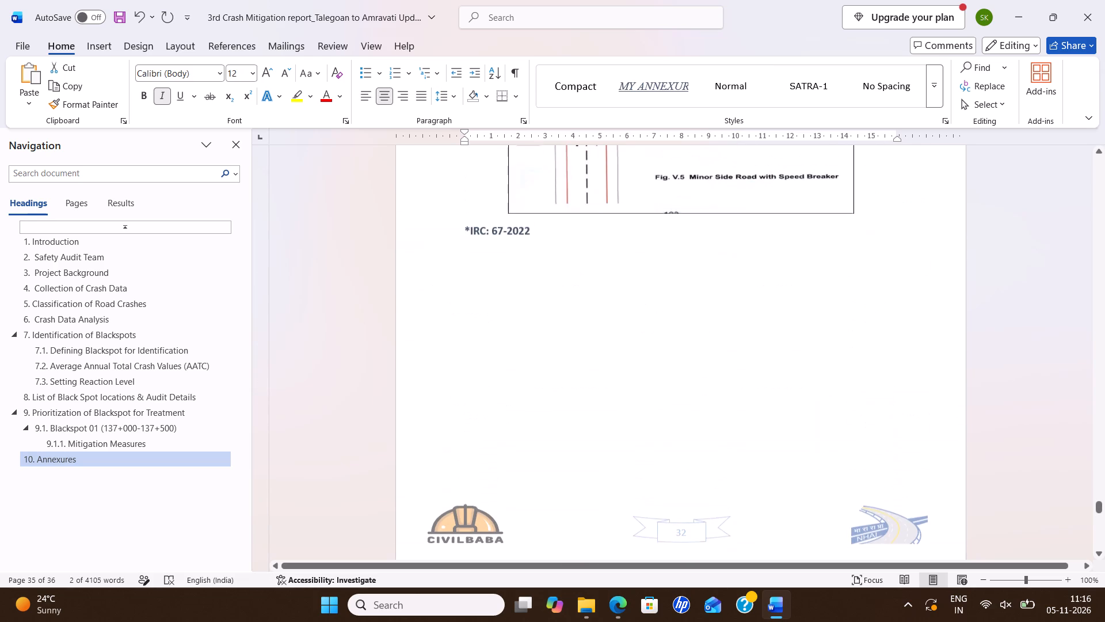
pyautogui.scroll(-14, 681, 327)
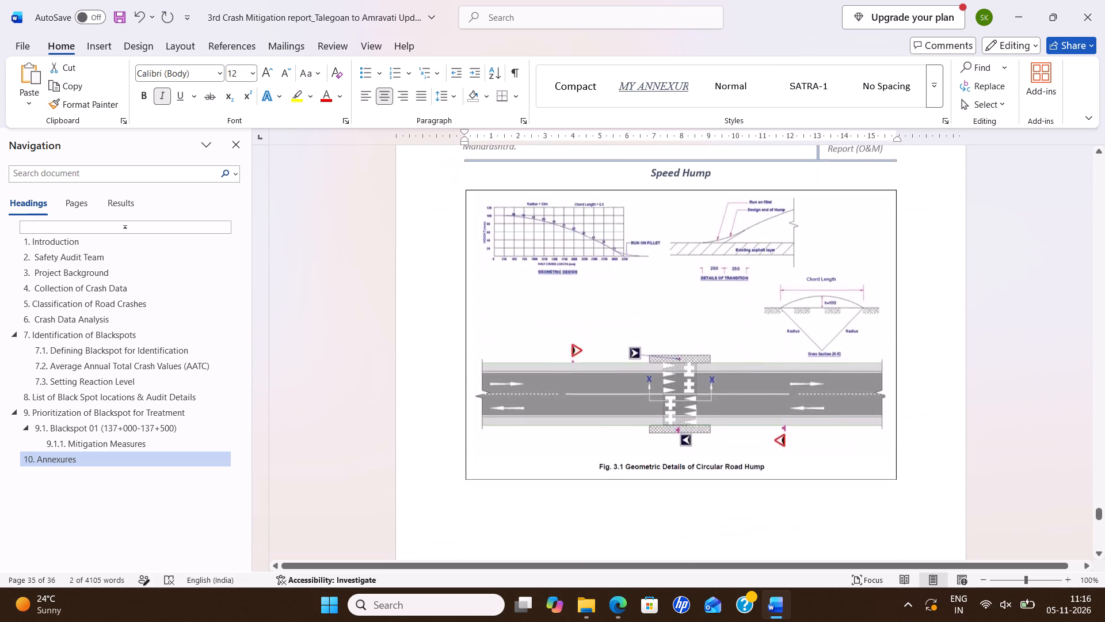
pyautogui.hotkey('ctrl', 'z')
# Delete the blank line above the OHM title on the object hazard marker annexure page.
pyautogui.scroll(-11, 677, 330)
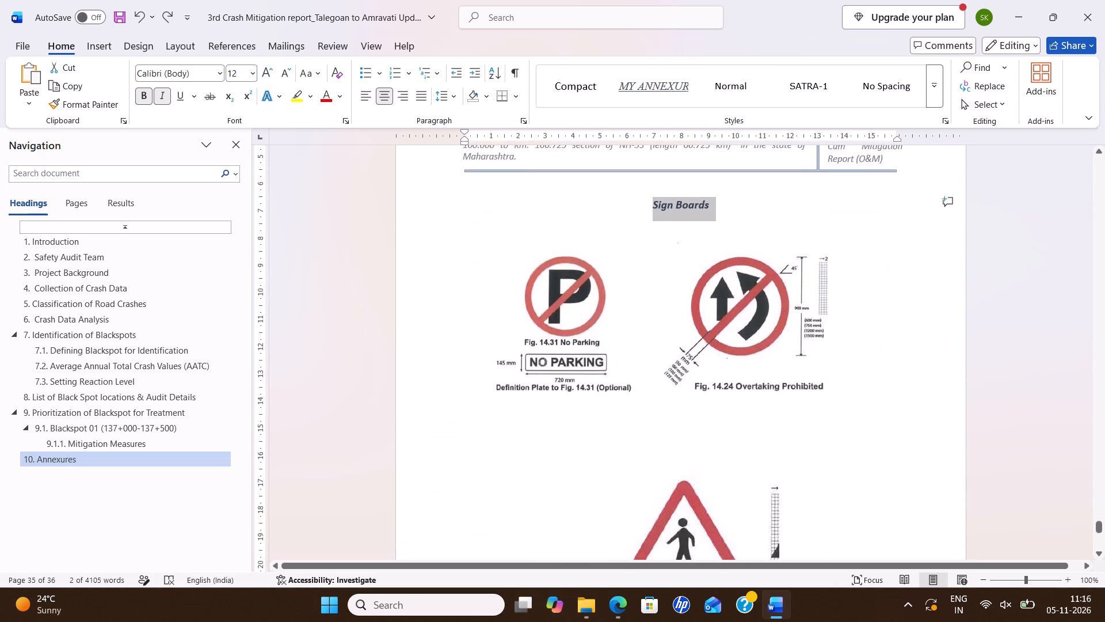
pyautogui.scroll(-11, 671, 321)
pyautogui.scroll(1, 684, 341)
pyautogui.scroll(-9, 684, 341)
pyautogui.scroll(-16, 696, 351)
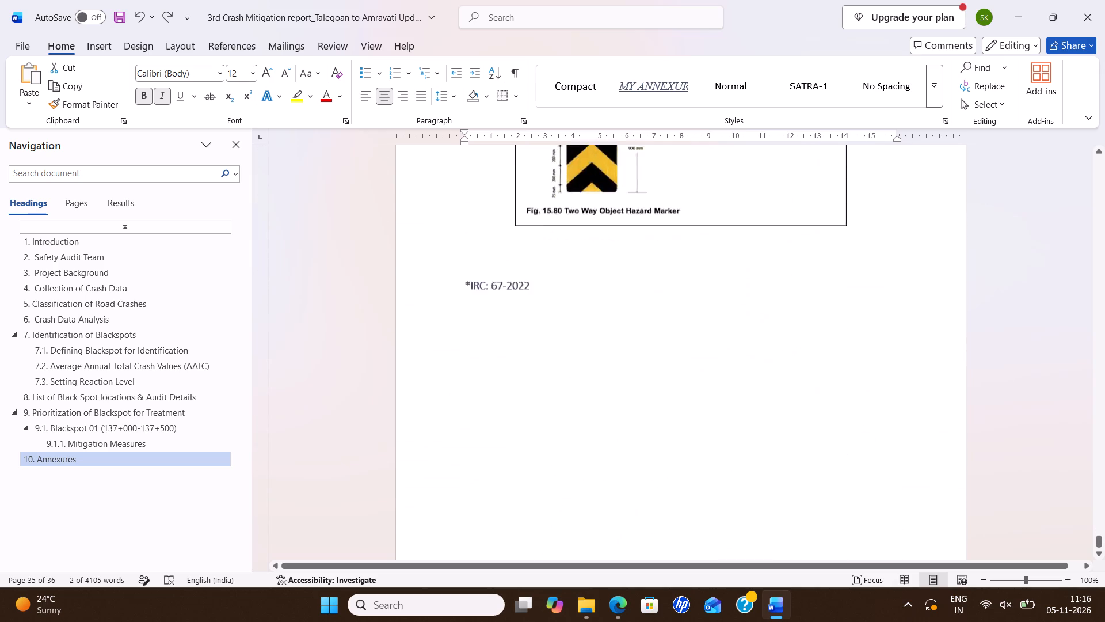
pyautogui.scroll(13, 708, 352)
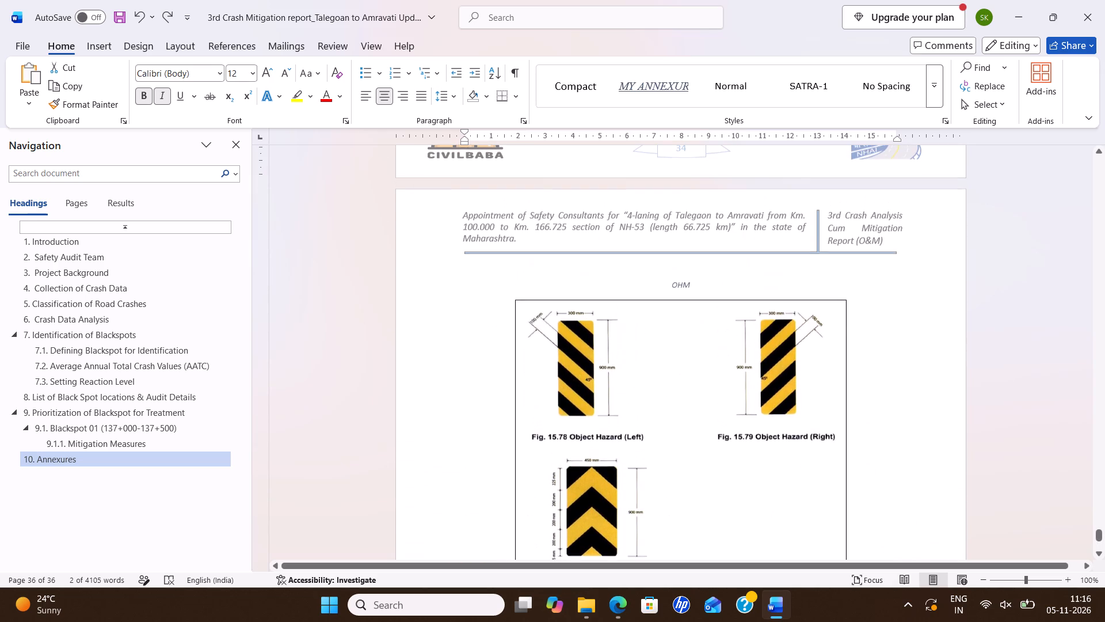
pyautogui.click(672, 275)
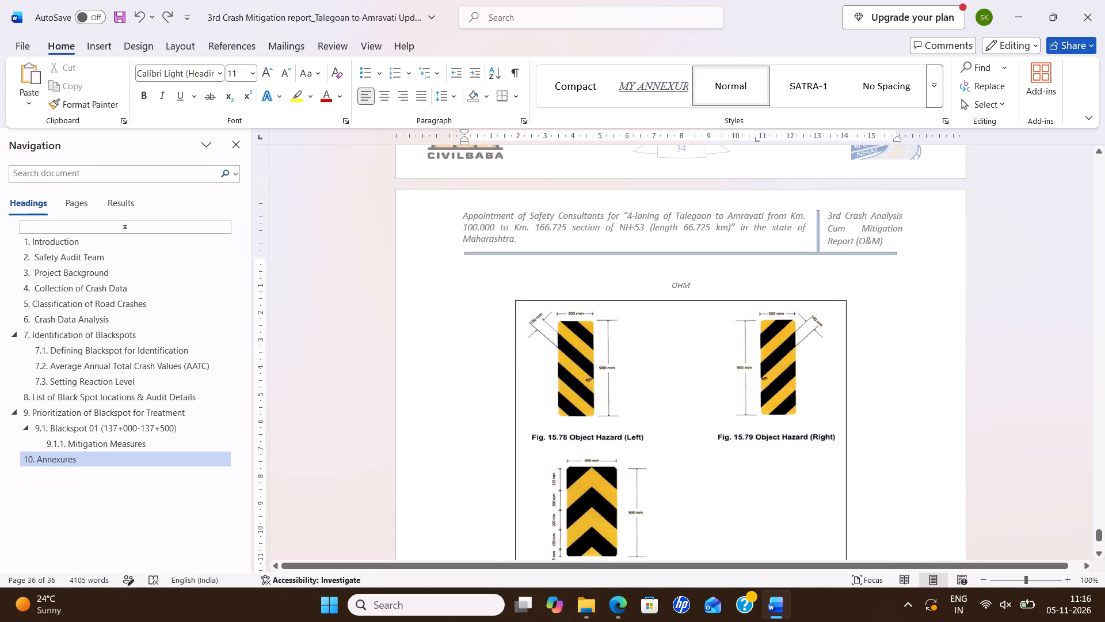
pyautogui.press('BackSpace')
# Copy the Sign Boards title's formatting onto the OHM title with Format Painter.
pyautogui.scroll(16, 689, 350)
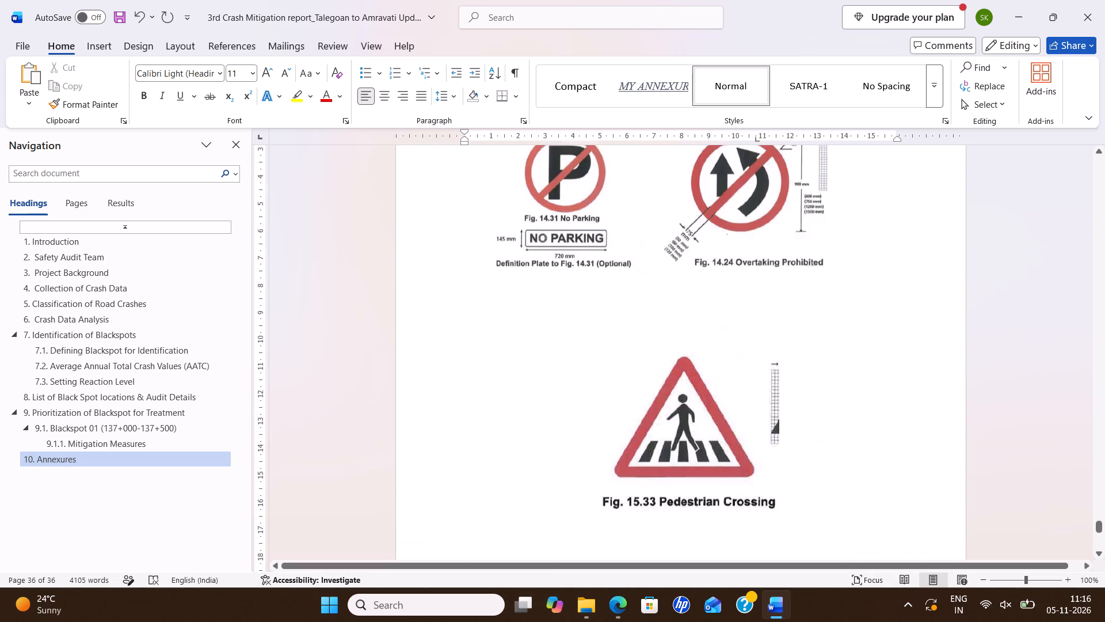
pyautogui.scroll(6, 679, 415)
pyautogui.moveTo(649, 299); pyautogui.dragTo(674, 301)
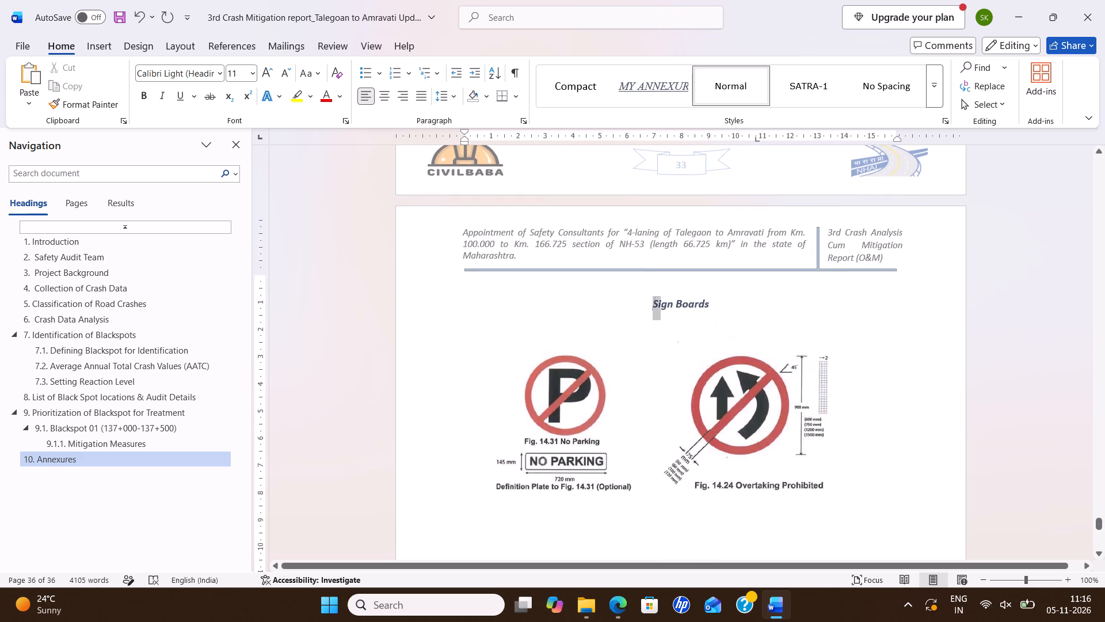
pyautogui.moveTo(674, 301); pyautogui.dragTo(718, 312)
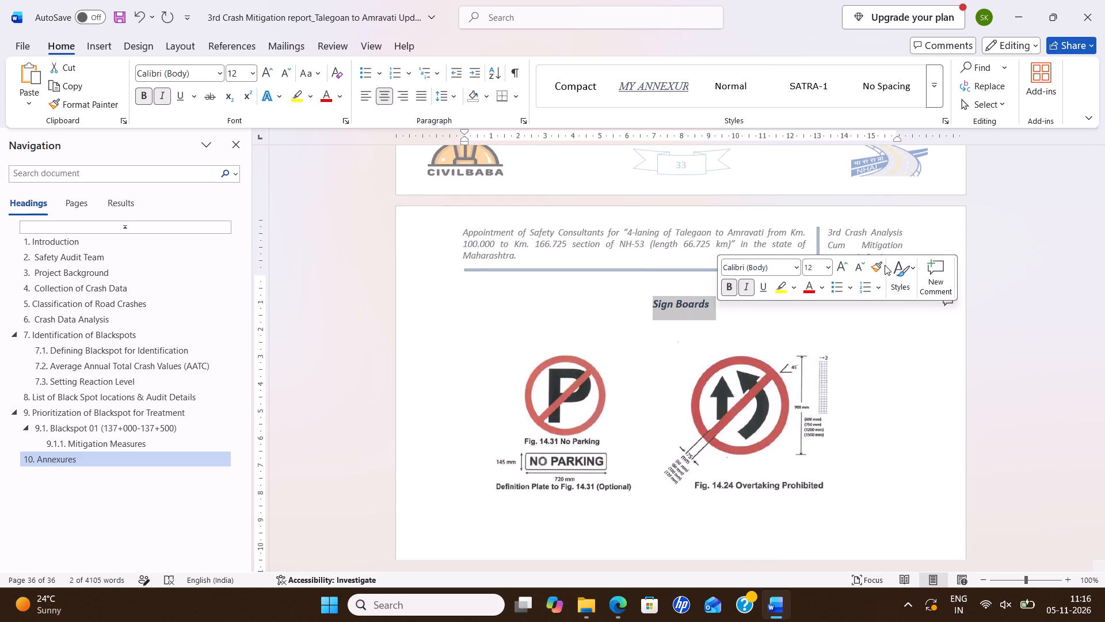
pyautogui.click(883, 265)
pyautogui.scroll(-11, 672, 453)
pyautogui.scroll(1, 671, 455)
pyautogui.scroll(-7, 671, 455)
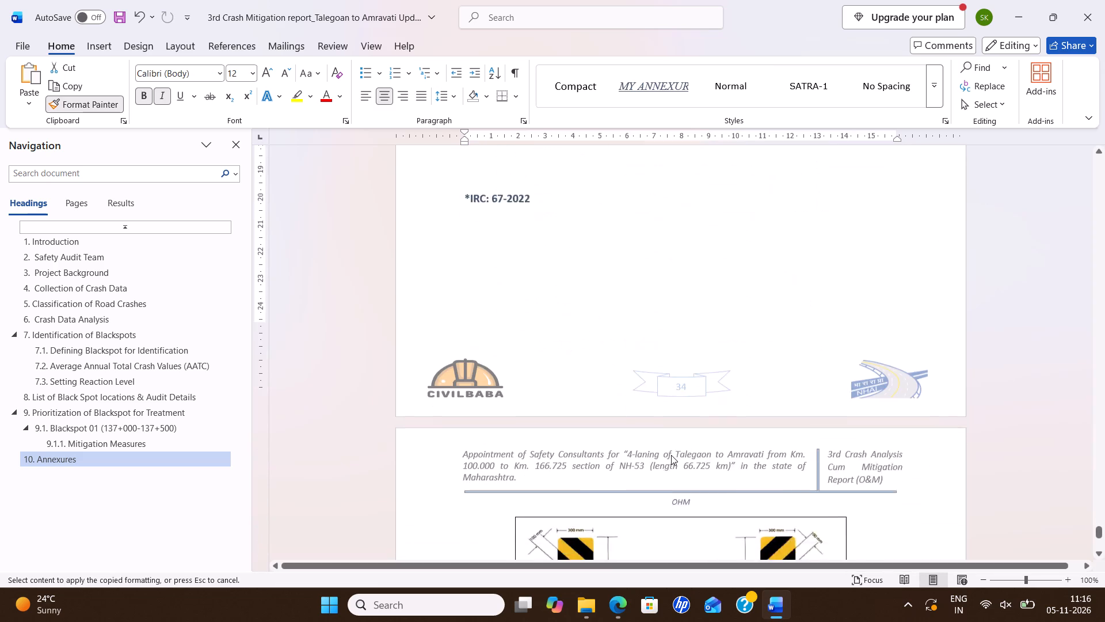
pyautogui.scroll(-4, 671, 455)
pyautogui.moveTo(670, 371); pyautogui.dragTo(712, 381)
# Check the rest of the OHM page and save the report.
pyautogui.scroll(-3, 698, 445)
pyautogui.scroll(1, 698, 450)
pyautogui.scroll(-14, 698, 450)
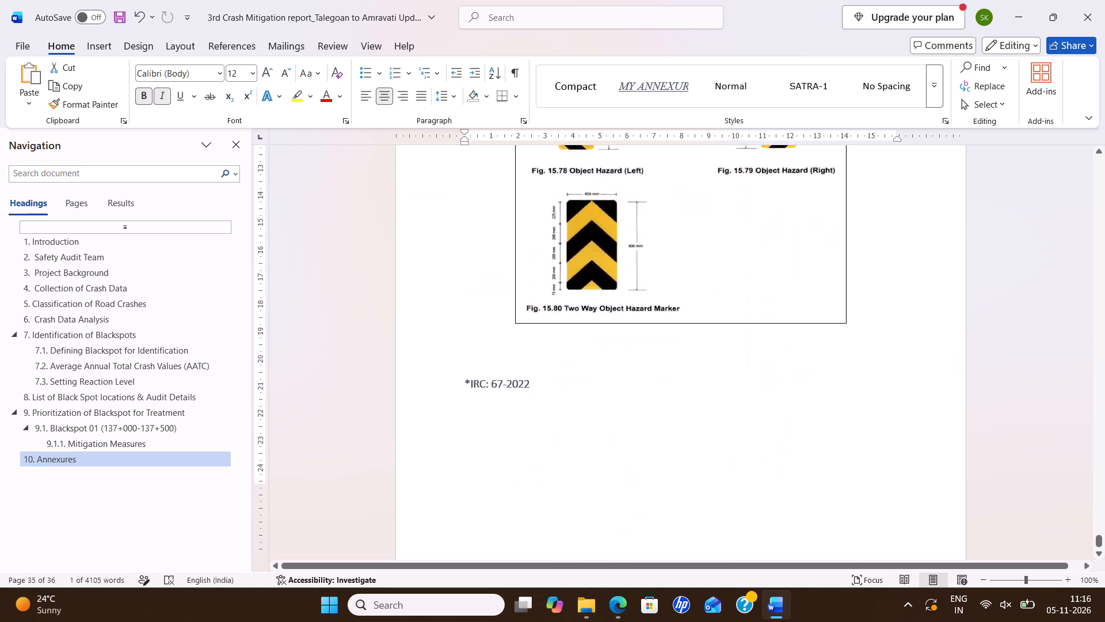
pyautogui.scroll(-18, 692, 473)
pyautogui.hotkey('ctrl', 's')
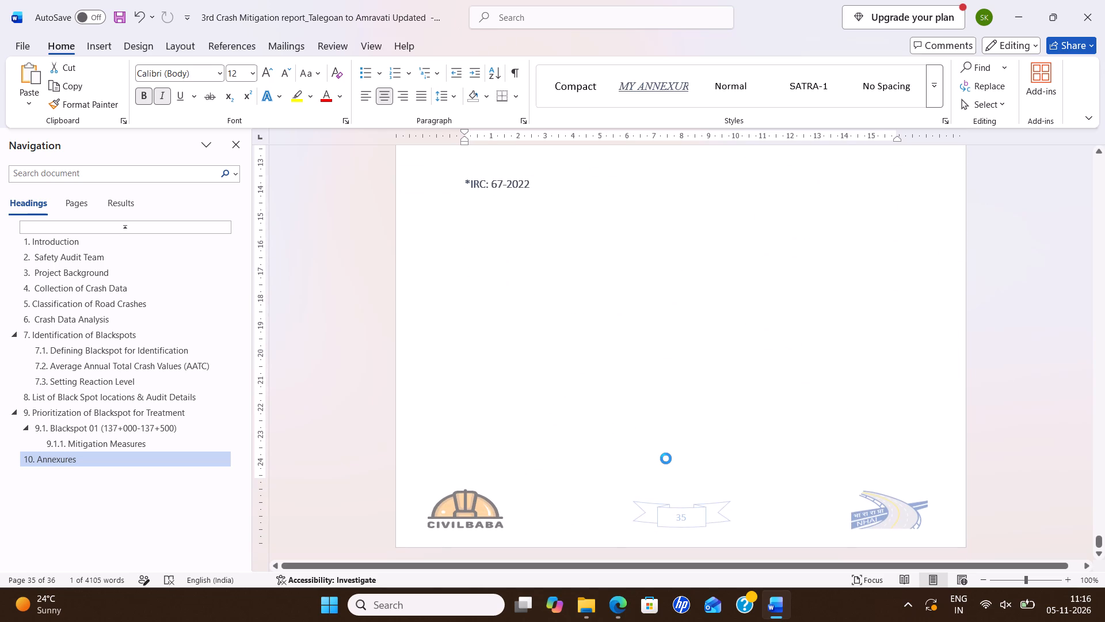
pyautogui.hotkey('ctrl', 's')
pyautogui.hotkey('ctrl', 's')
pyautogui.hotkey('ctrl', 's')
pyautogui.hotkey('ctrl', 's')
pyautogui.hotkey('ctrl', 's')
pyautogui.hotkey('ctrl', 's')
pyautogui.hotkey('ctrl', 's')
pyautogui.hotkey('ctrl', 's')
pyautogui.hotkey('ctrl', 's')
pyautogui.hotkey('ctrl', 's')
pyautogui.hotkey('ctrl', 's')
pyautogui.hotkey('ctrl', 's')
pyautogui.hotkey('ctrl', 's')
pyautogui.hotkey('ctrl', 's')
pyautogui.hotkey('ctrl', 's')
pyautogui.hotkey('ctrl', 's')
pyautogui.hotkey('ctrl', 's')
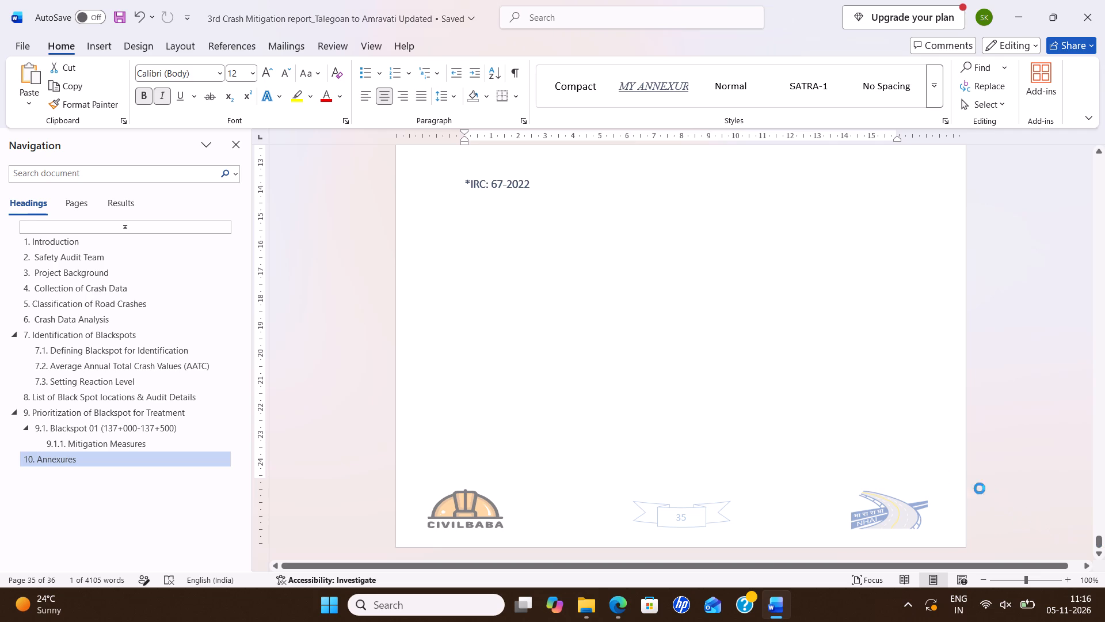
pyautogui.click(909, 456)
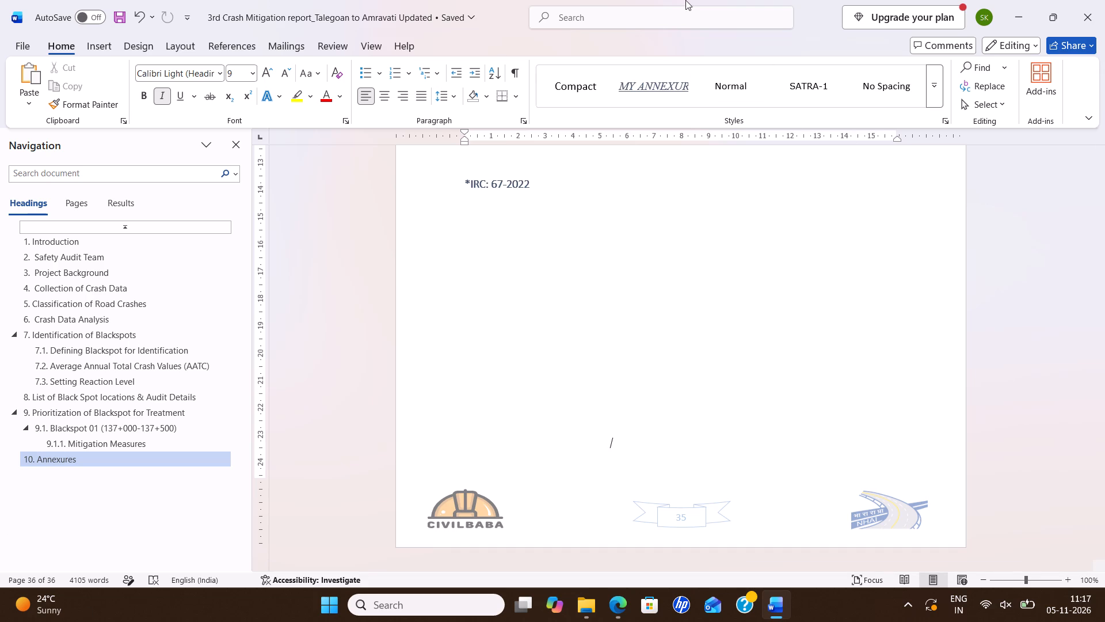
# Delete the blank line above the Sign Boards title so it sits directly below the page header.
pyautogui.scroll(10, 625, 249)
pyautogui.scroll(8, 790, 291)
pyautogui.scroll(8, 830, 312)
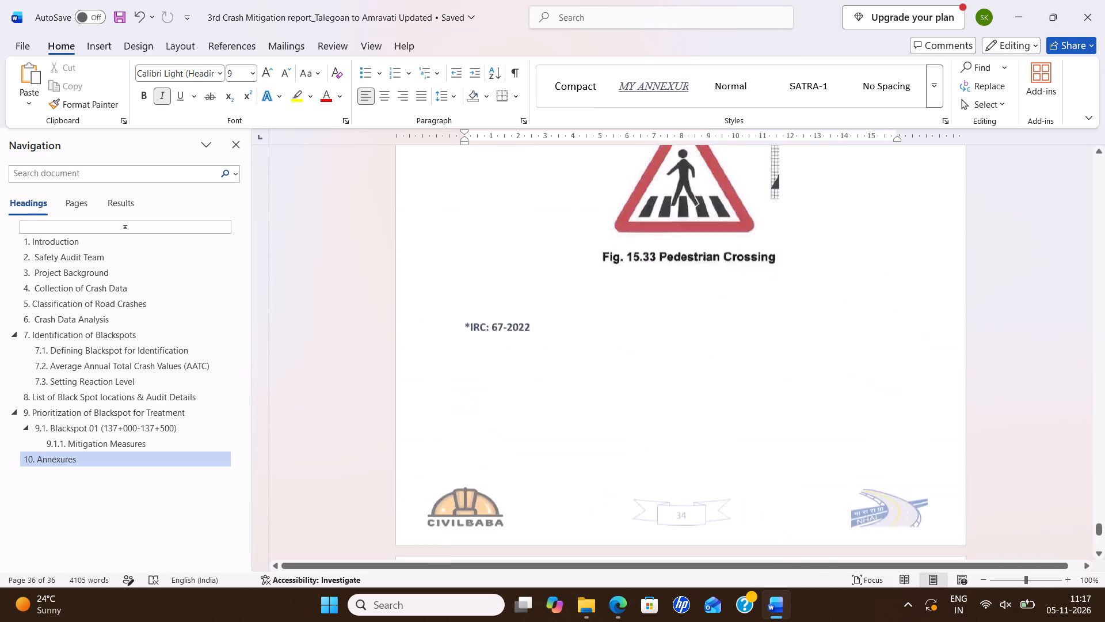
pyautogui.scroll(14, 1010, 411)
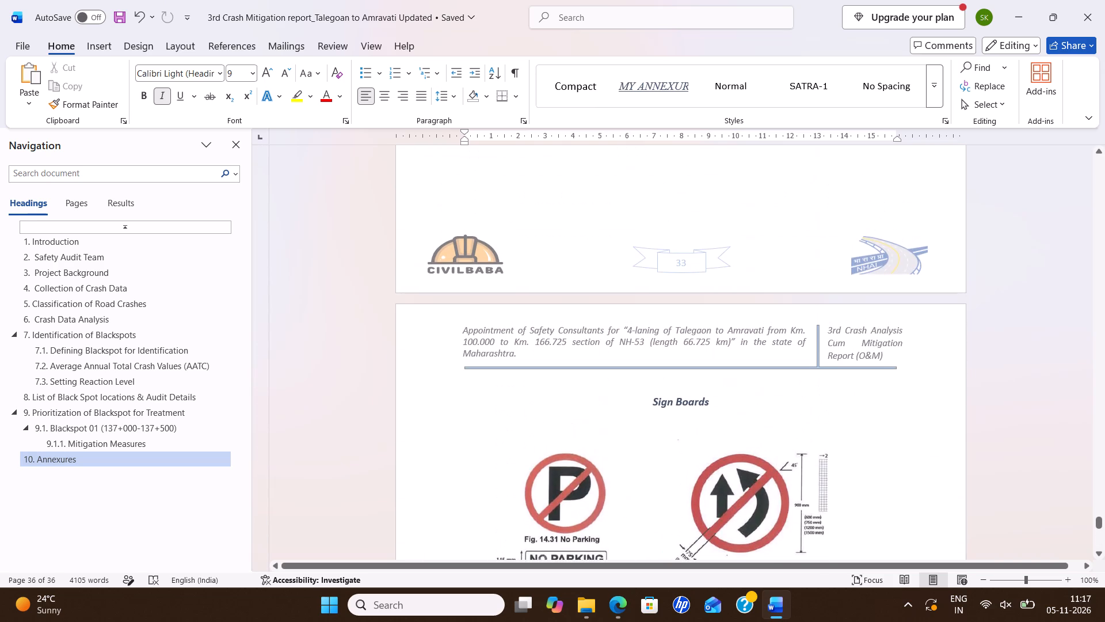
pyautogui.click(715, 381)
pyautogui.press('BackSpace')
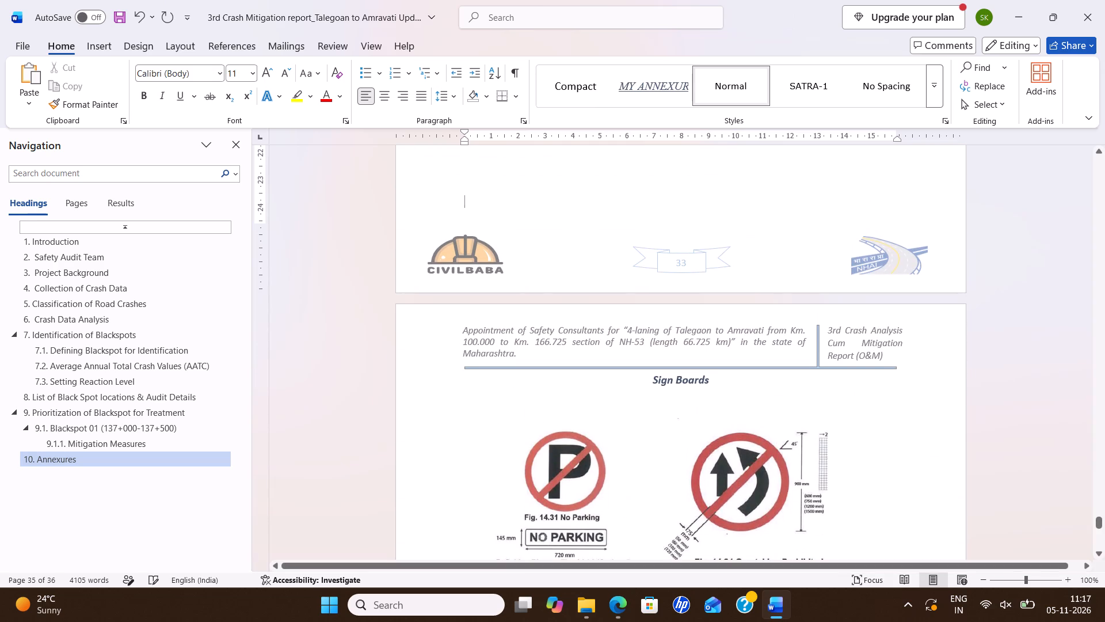
# Examine the title placement and layout on the Speed Hump and minor side road annexure pages.
pyautogui.scroll(17, 939, 443)
pyautogui.scroll(-1, 929, 423)
pyautogui.scroll(10, 929, 423)
pyautogui.scroll(-1, 929, 423)
pyautogui.scroll(5, 929, 423)
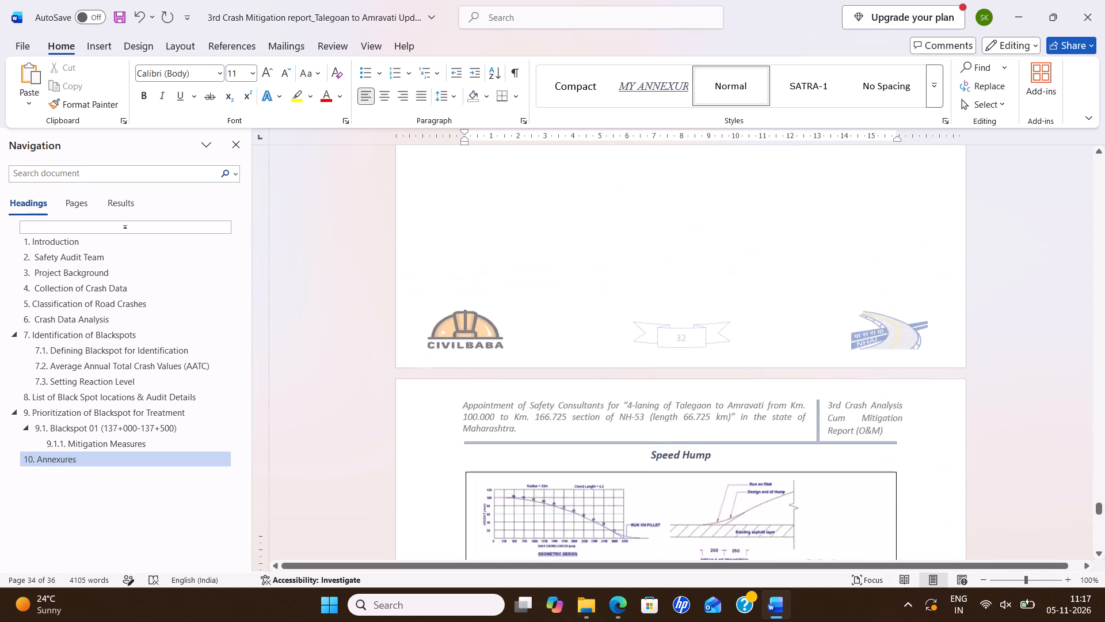
pyautogui.scroll(9, 977, 449)
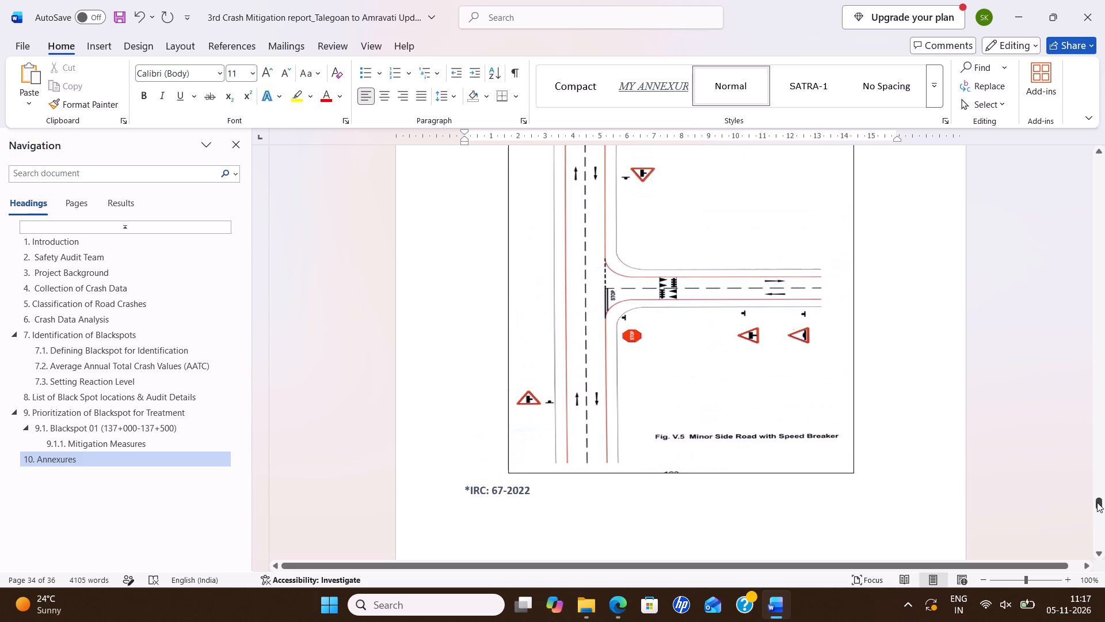
# Delete the blank line between the report title and the road photo on the cover page.
pyautogui.moveTo(1097, 502); pyautogui.dragTo(1042, 147)
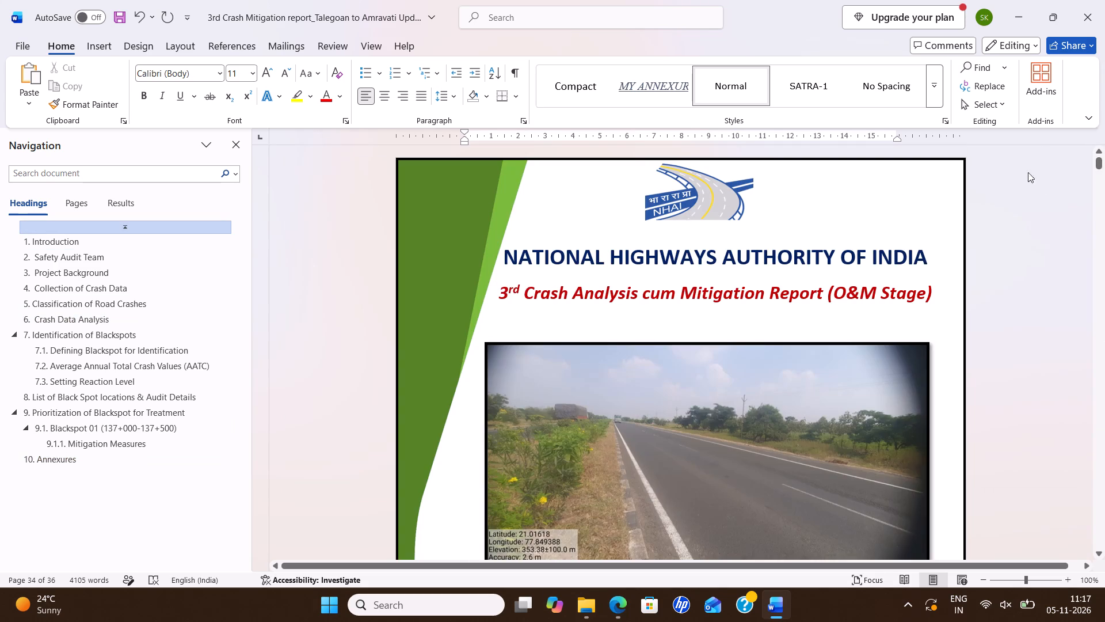
pyautogui.scroll(-7, 714, 365)
pyautogui.scroll(5, 666, 270)
pyautogui.click(661, 265)
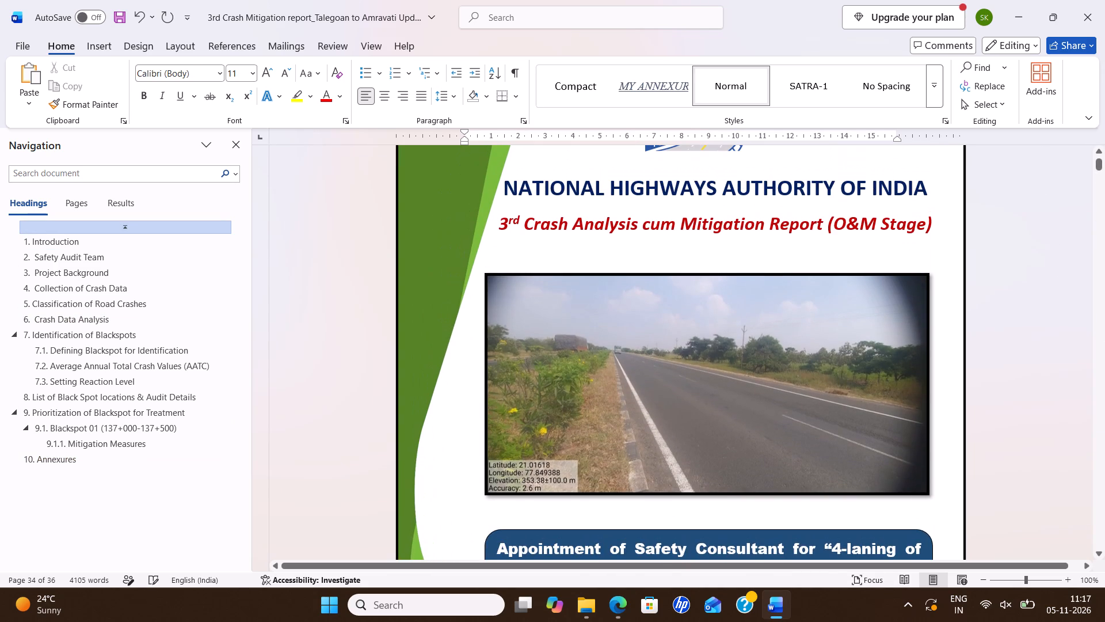
pyautogui.press('BackSpace')
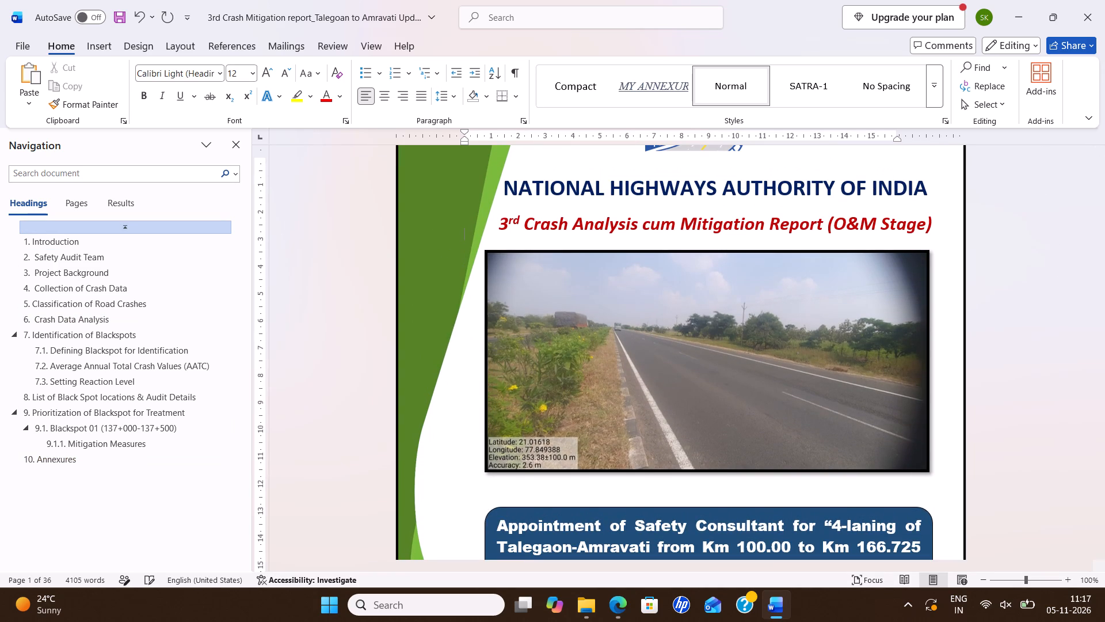
# Stretch the cover page's road photo downward to reduce the gap above the blue project title box.
pyautogui.click(710, 431)
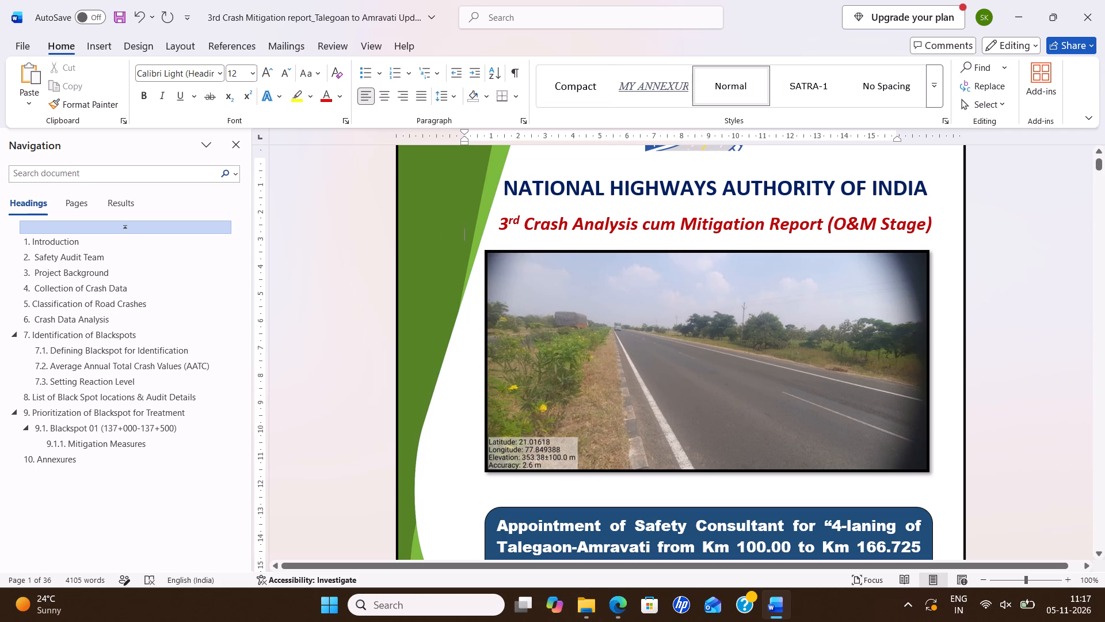
pyautogui.moveTo(709, 470); pyautogui.dragTo(711, 490)
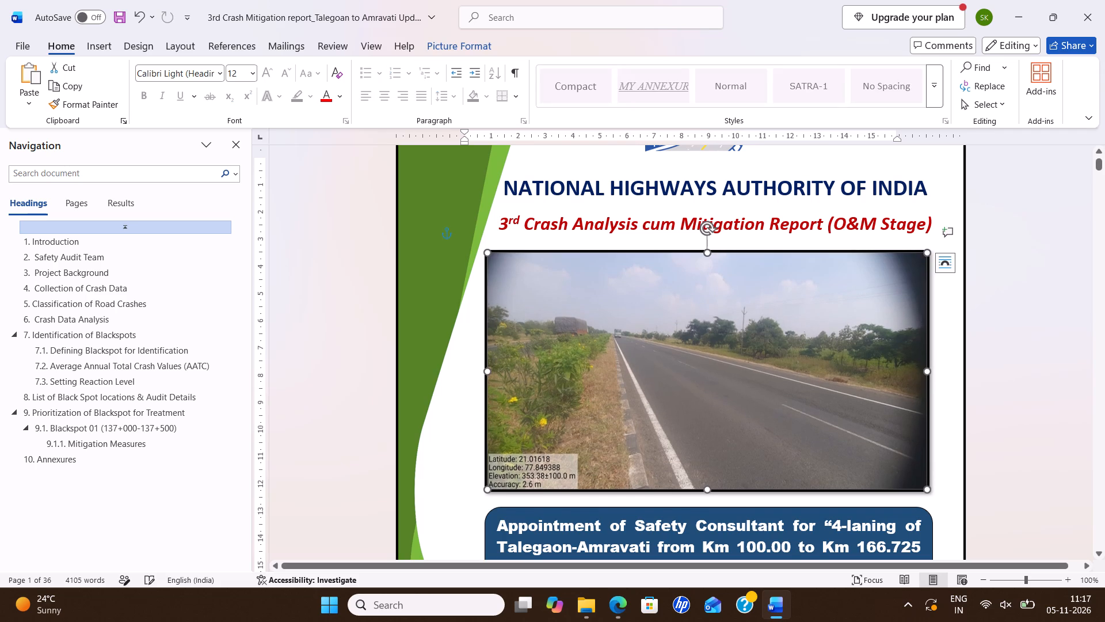
# Check the lower part of the cover page and save the report.
pyautogui.scroll(-15, 698, 458)
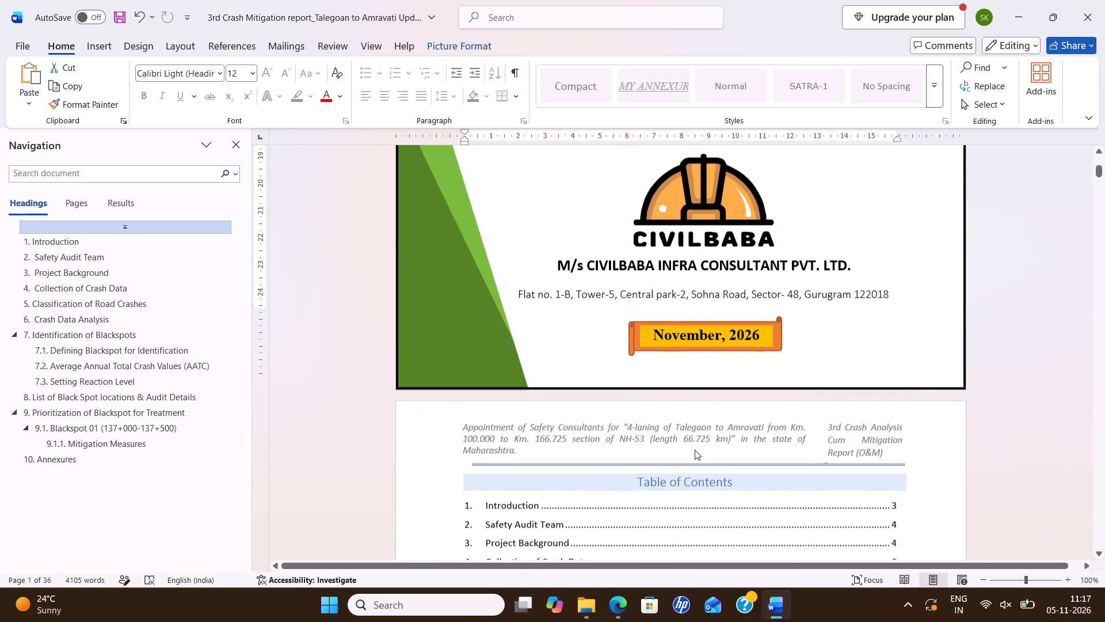
pyautogui.hotkey('ctrl', 's')
pyautogui.hotkey('ctrl', 's')
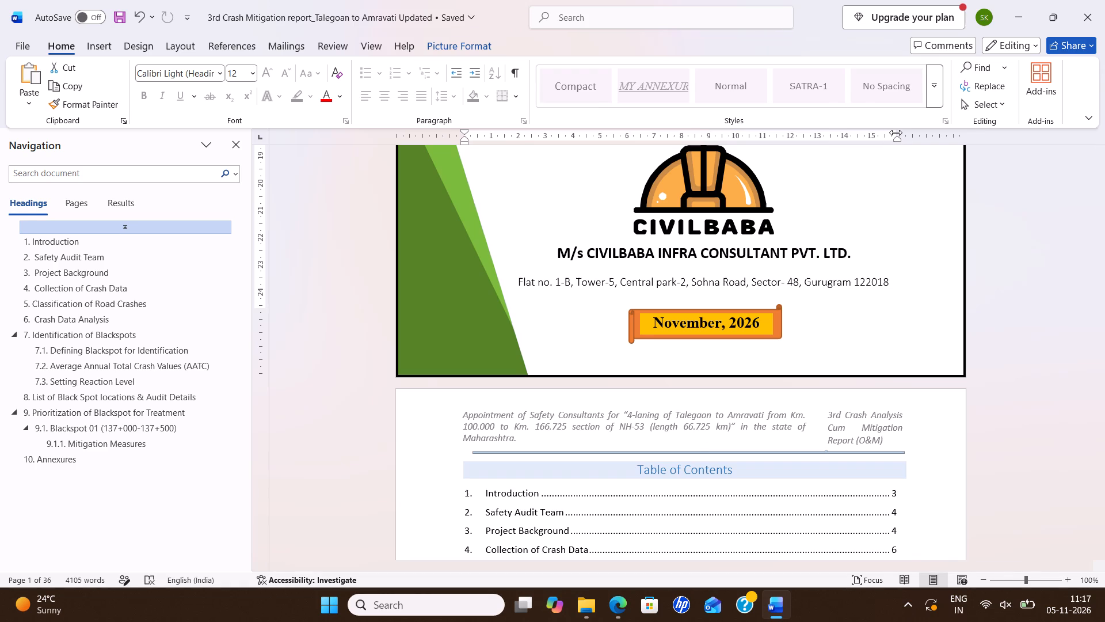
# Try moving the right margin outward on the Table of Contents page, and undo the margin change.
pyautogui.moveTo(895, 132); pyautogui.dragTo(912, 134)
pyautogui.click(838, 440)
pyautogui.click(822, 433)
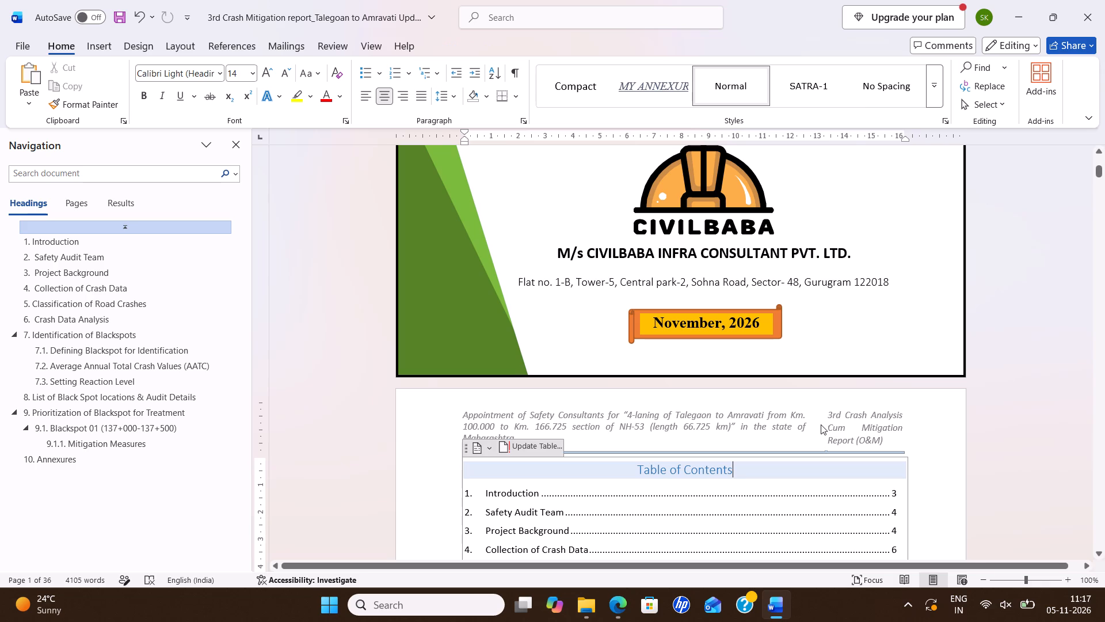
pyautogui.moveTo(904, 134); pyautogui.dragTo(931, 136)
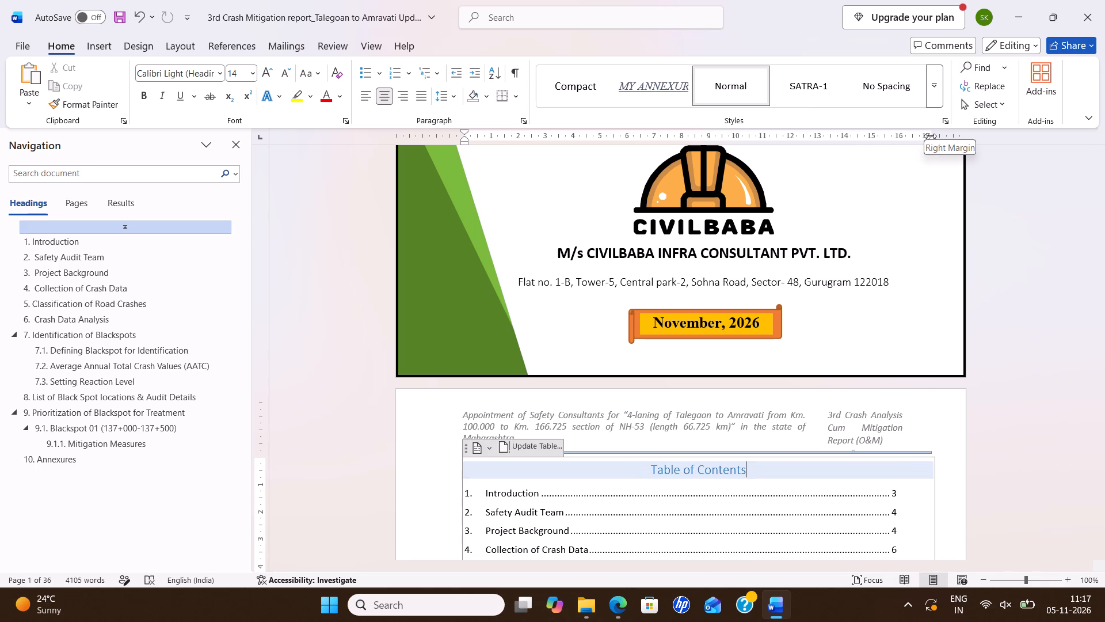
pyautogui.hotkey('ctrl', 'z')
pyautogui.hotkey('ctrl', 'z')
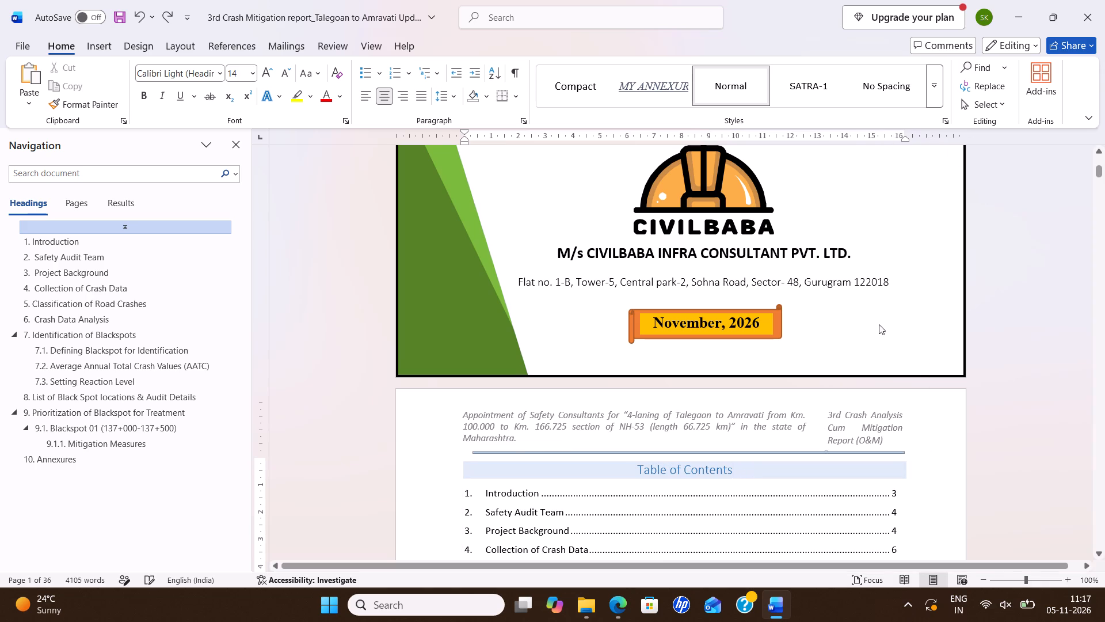
# Move the "3rd Crash Analysis Cum Mitigation Report (O&M)" text box in the page header slightly outward, clear of the vertical divider line.
pyautogui.scroll(-5, 742, 298)
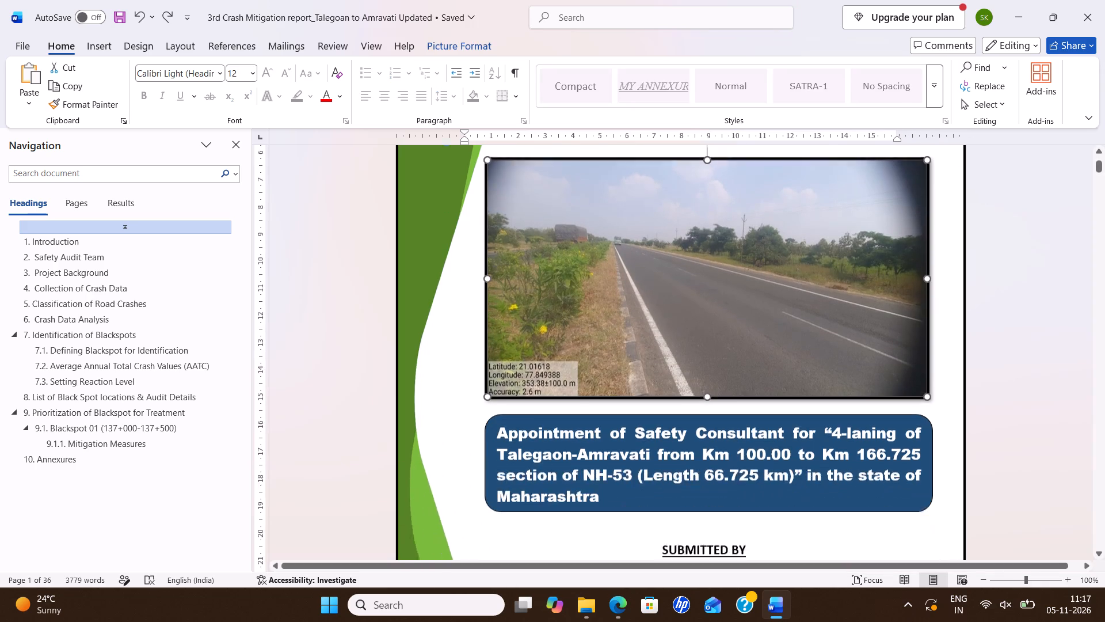
pyautogui.scroll(-16, 744, 301)
pyautogui.click(826, 225)
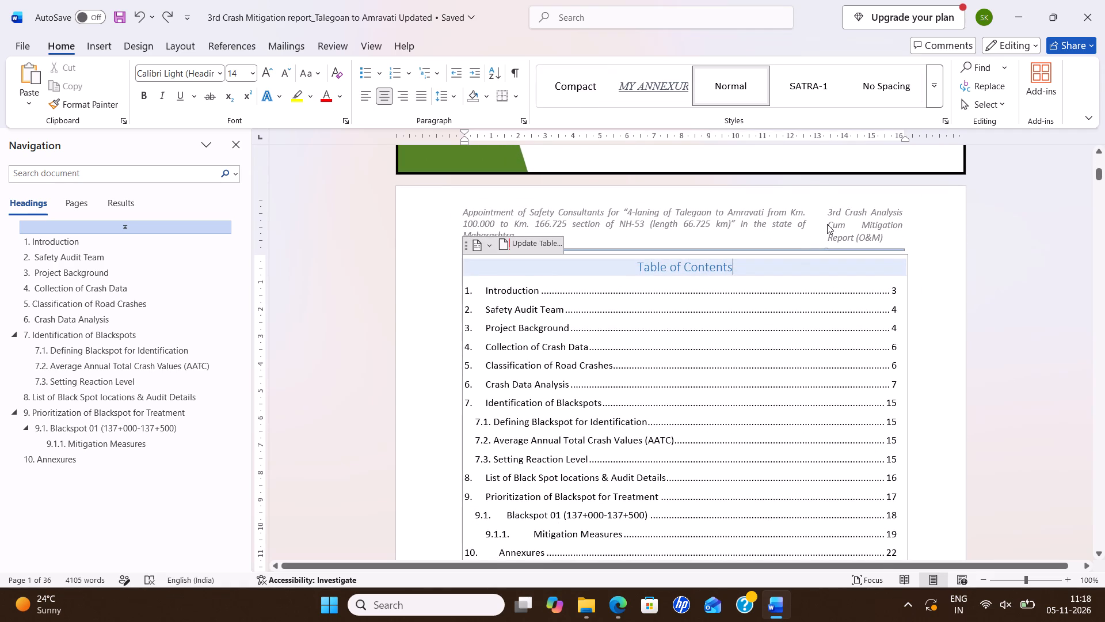
pyautogui.doubleClick(832, 219)
pyautogui.doubleClick(817, 222)
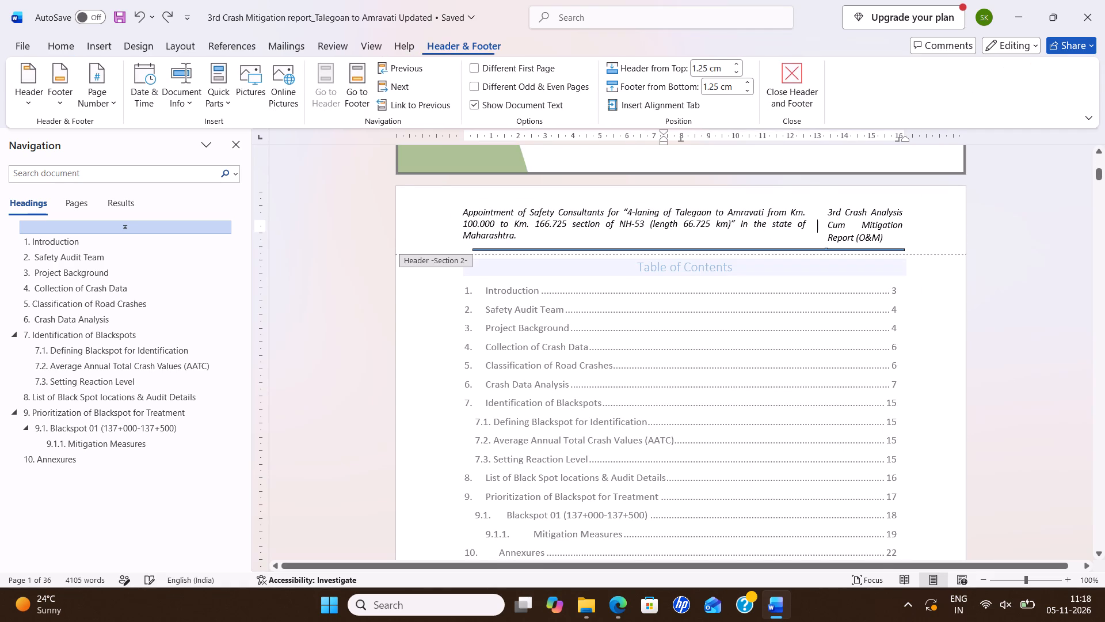
pyautogui.click(848, 218)
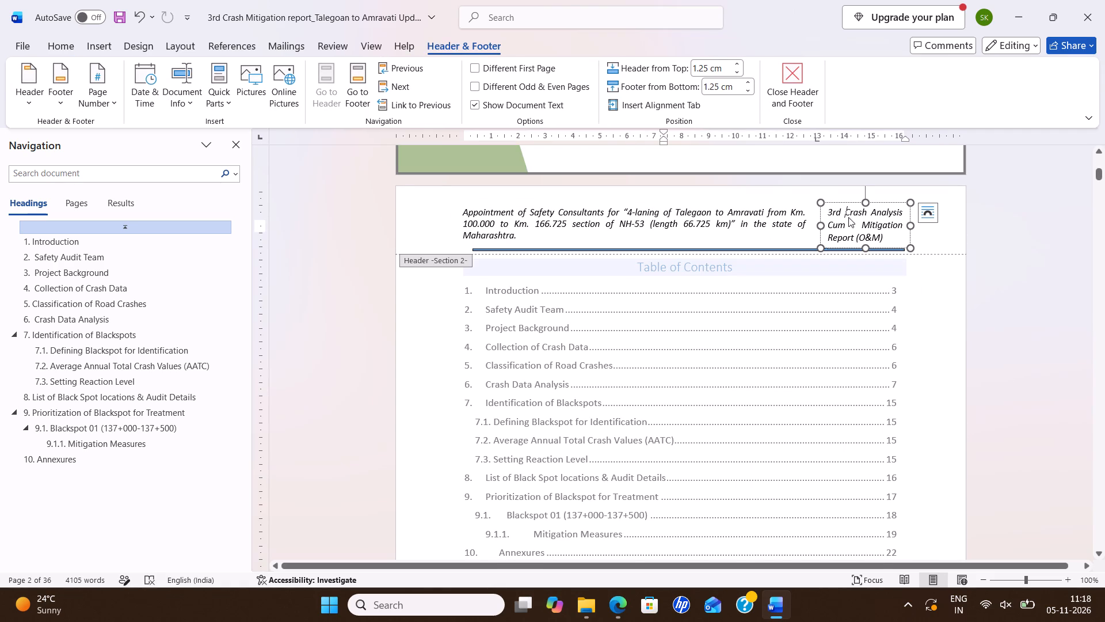
pyautogui.moveTo(845, 202); pyautogui.dragTo(856, 202)
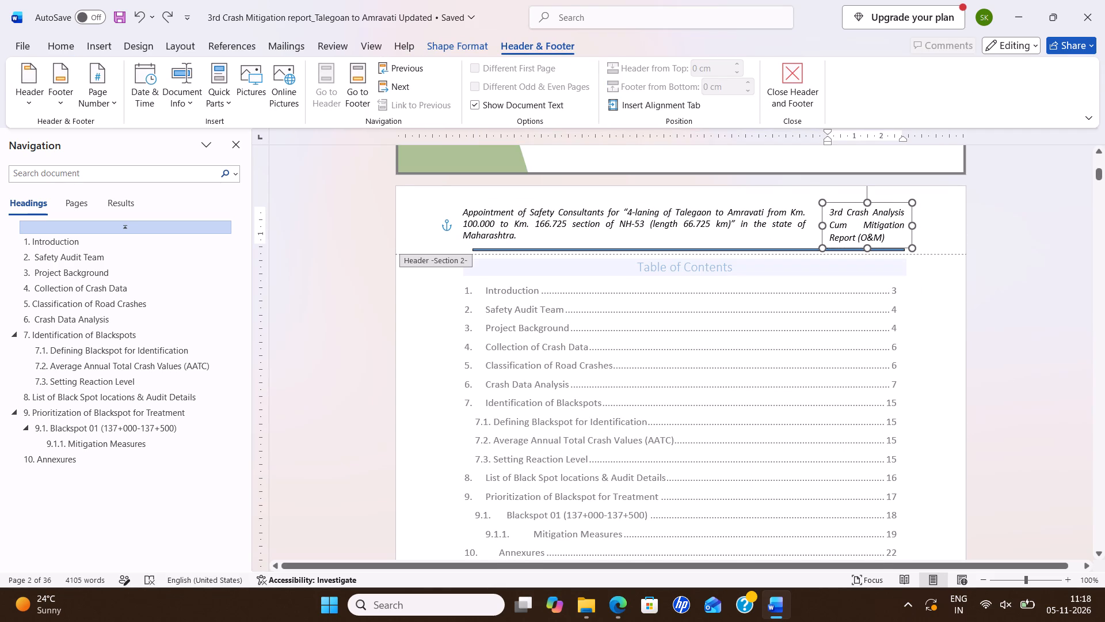
pyautogui.moveTo(856, 202); pyautogui.dragTo(860, 200)
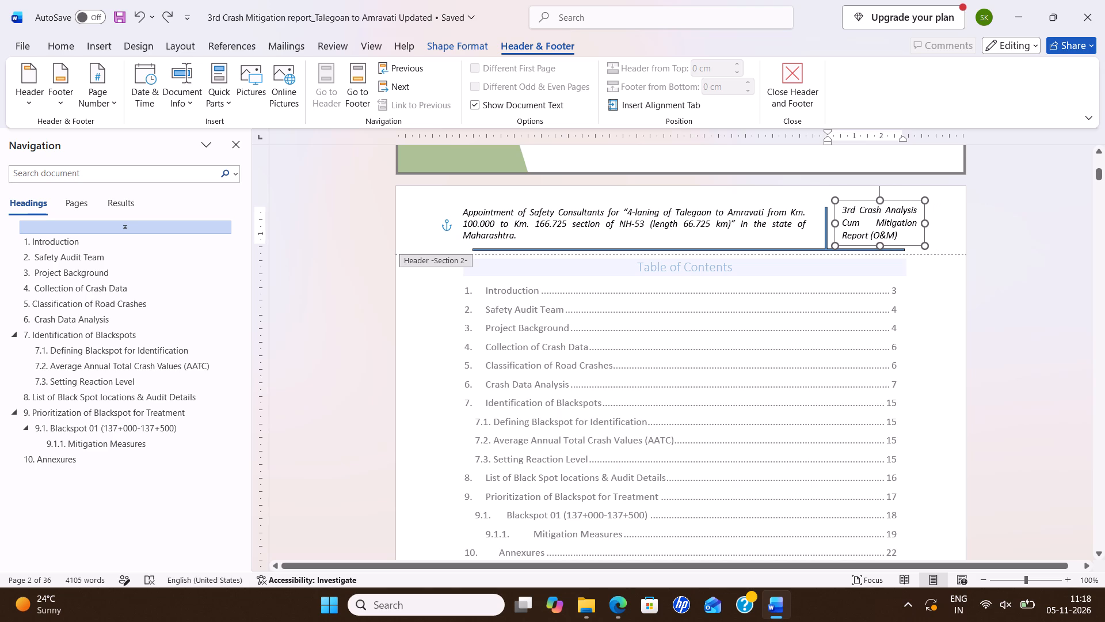
pyautogui.moveTo(860, 200); pyautogui.dragTo(858, 200)
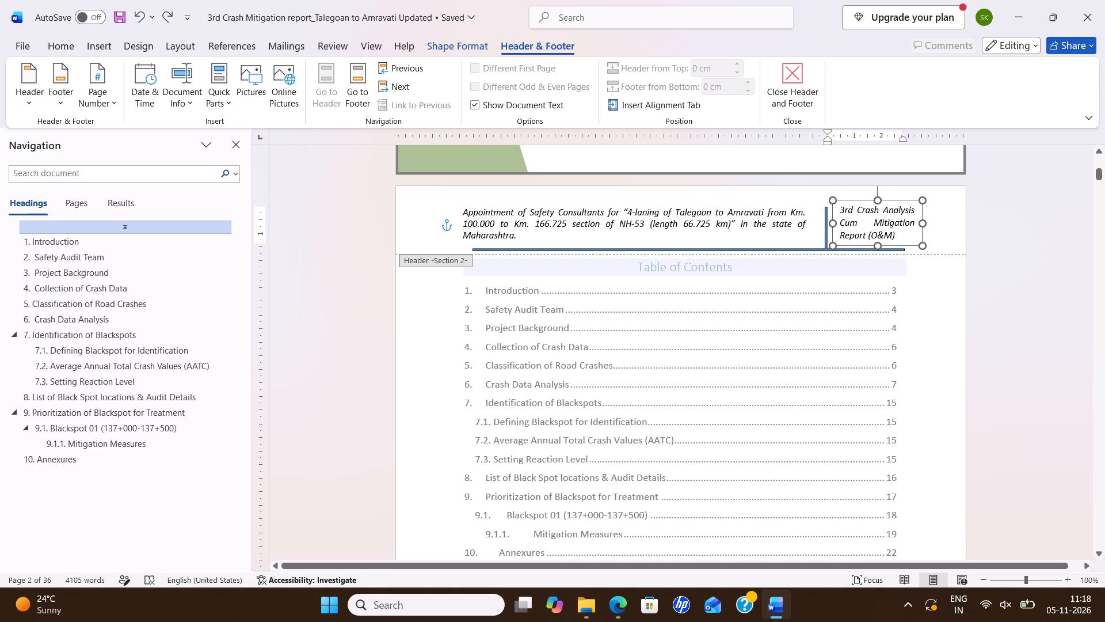
pyautogui.click(934, 319)
# Examine the repositioned header text box on the pages from the Table of Contents through Classification of Road Crashes.
pyautogui.scroll(-8, 683, 332)
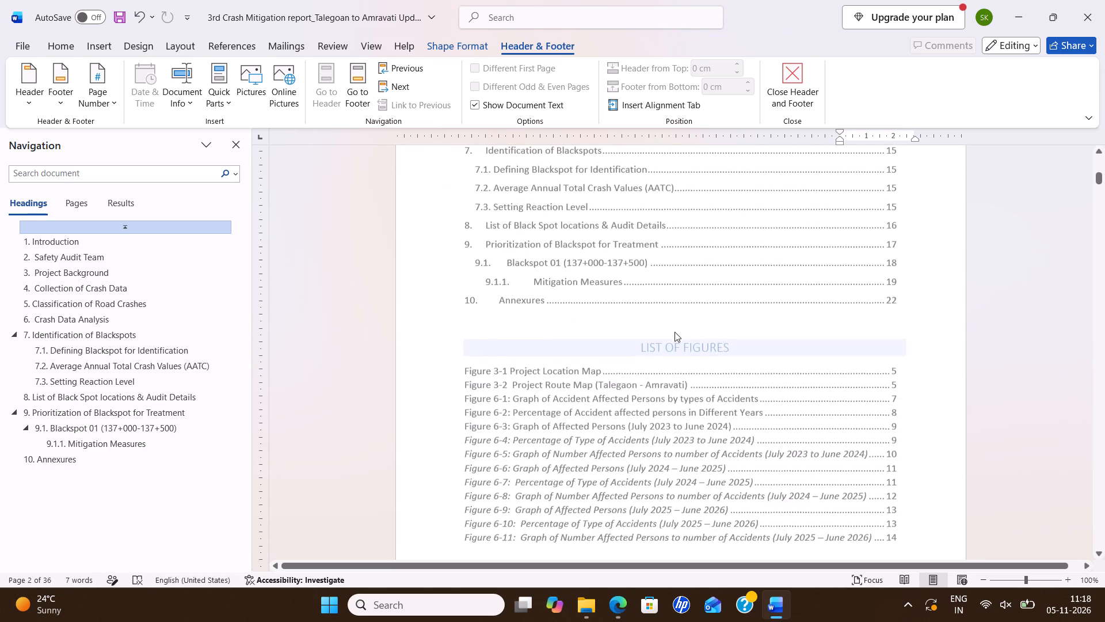
pyautogui.scroll(-9, 675, 332)
pyautogui.scroll(1, 673, 332)
pyautogui.scroll(-15, 673, 332)
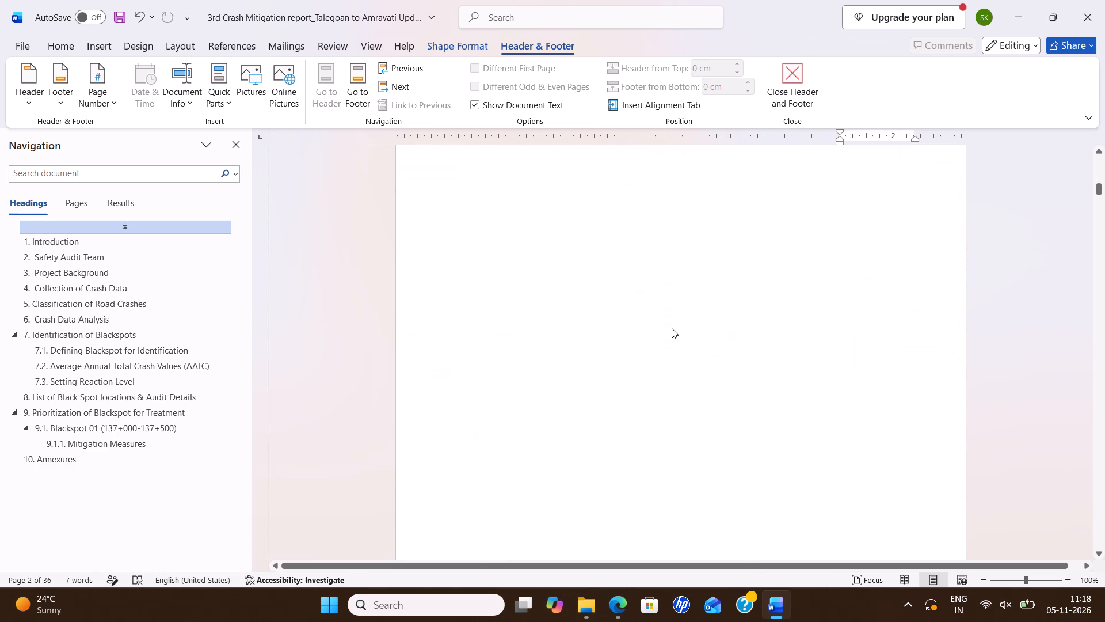
pyautogui.scroll(-2, 672, 328)
pyautogui.scroll(1, 672, 332)
pyautogui.scroll(-2, 672, 332)
pyautogui.scroll(1, 670, 332)
pyautogui.scroll(-4, 670, 332)
pyautogui.scroll(1, 670, 332)
pyautogui.scroll(-2, 670, 332)
pyautogui.scroll(18, 672, 333)
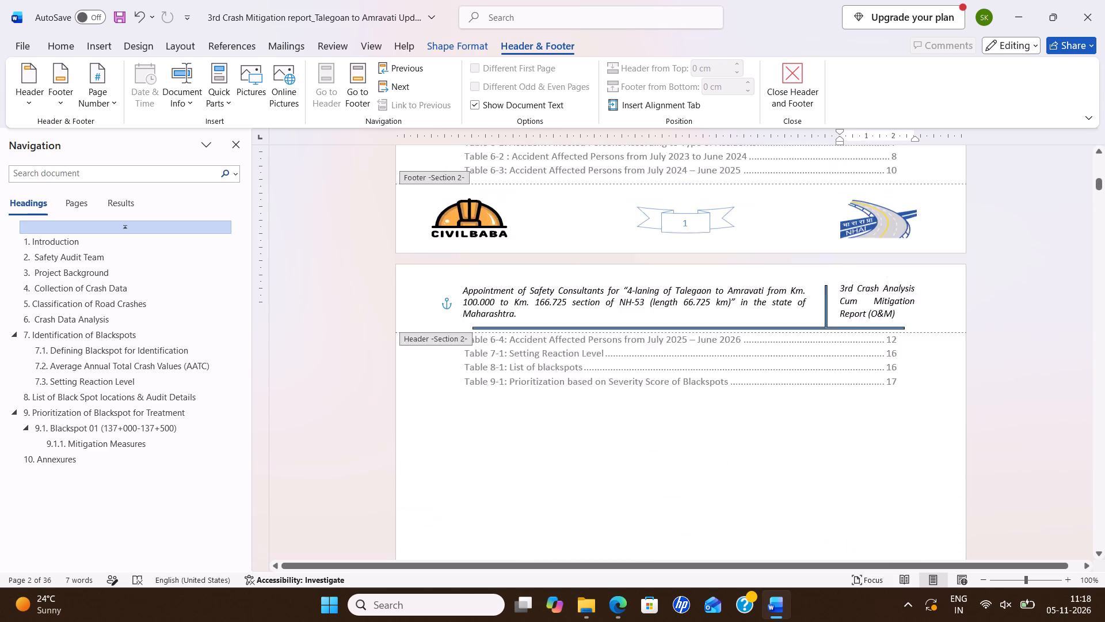
pyautogui.scroll(-8, 635, 370)
pyautogui.scroll(-20, 635, 368)
pyautogui.scroll(1, 645, 361)
pyautogui.scroll(-11, 645, 361)
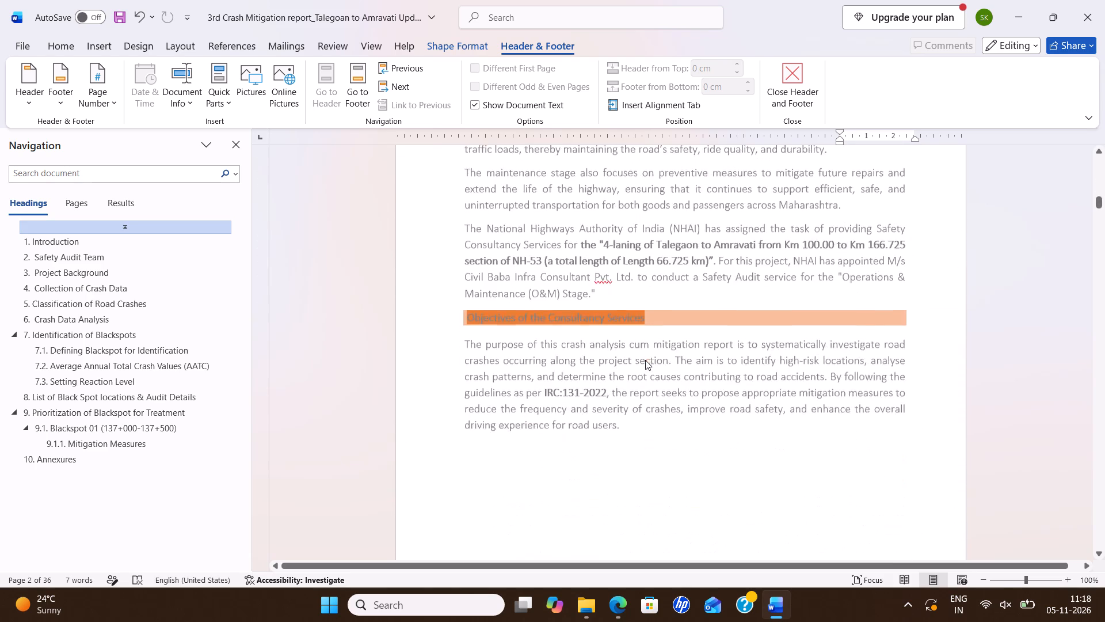
pyautogui.scroll(-4, 644, 352)
pyautogui.scroll(-20, 643, 348)
pyautogui.scroll(-12, 643, 348)
pyautogui.scroll(7, 648, 348)
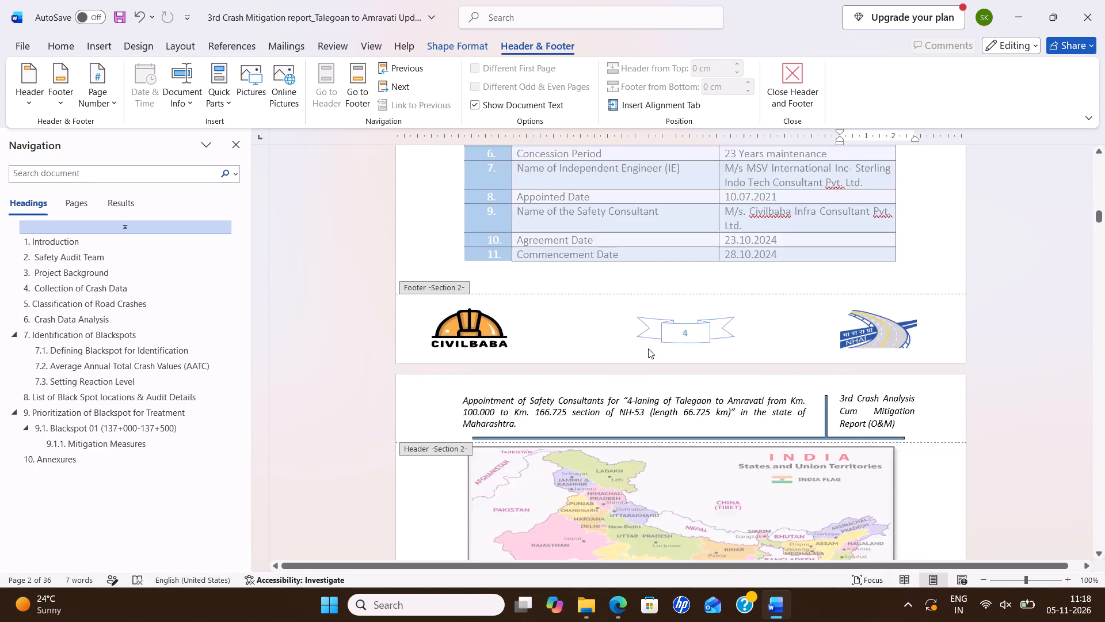
pyautogui.scroll(-10, 648, 348)
pyautogui.scroll(-13, 653, 348)
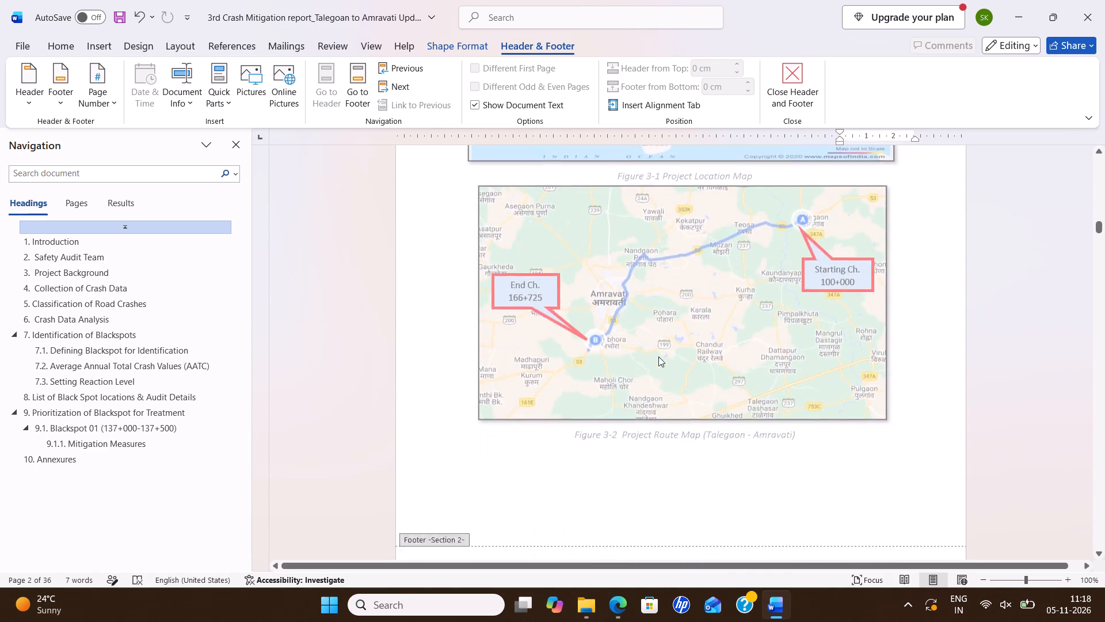
pyautogui.scroll(-7, 658, 356)
pyautogui.scroll(1, 658, 355)
pyautogui.scroll(-11, 656, 354)
pyautogui.scroll(1, 651, 355)
pyautogui.scroll(-1, 651, 355)
pyautogui.scroll(1, 651, 355)
pyautogui.scroll(-8, 651, 355)
pyautogui.scroll(1, 654, 359)
pyautogui.scroll(-1, 654, 359)
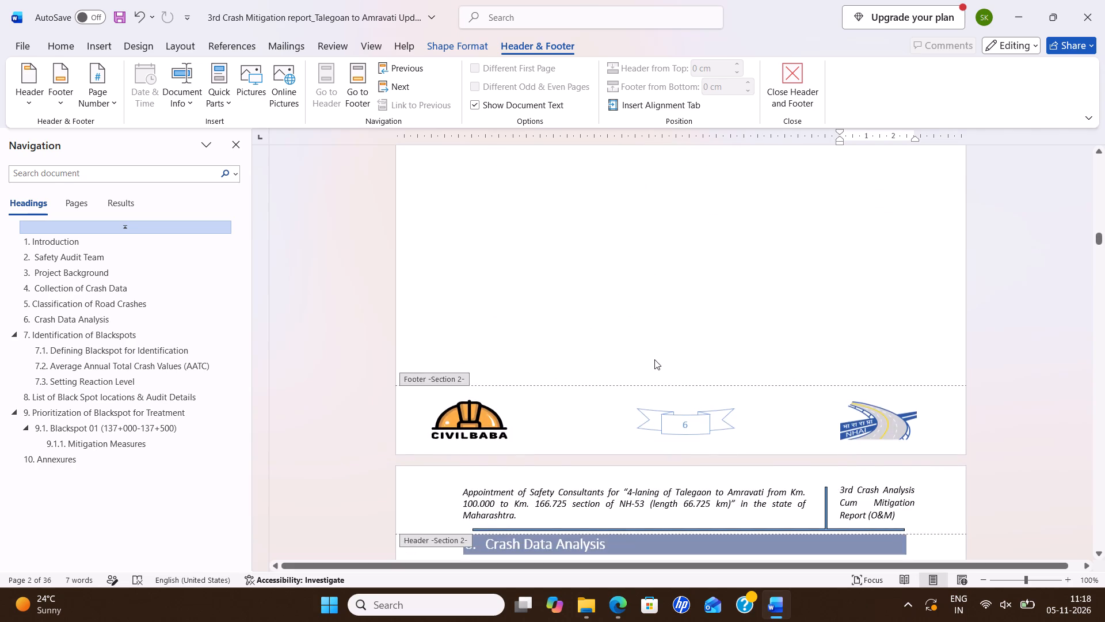
# Examine the header layout on the pages from Crash Data Analysis through the blackspot identification and list of blackspots.
pyautogui.scroll(-16, 654, 359)
pyautogui.scroll(-13, 664, 371)
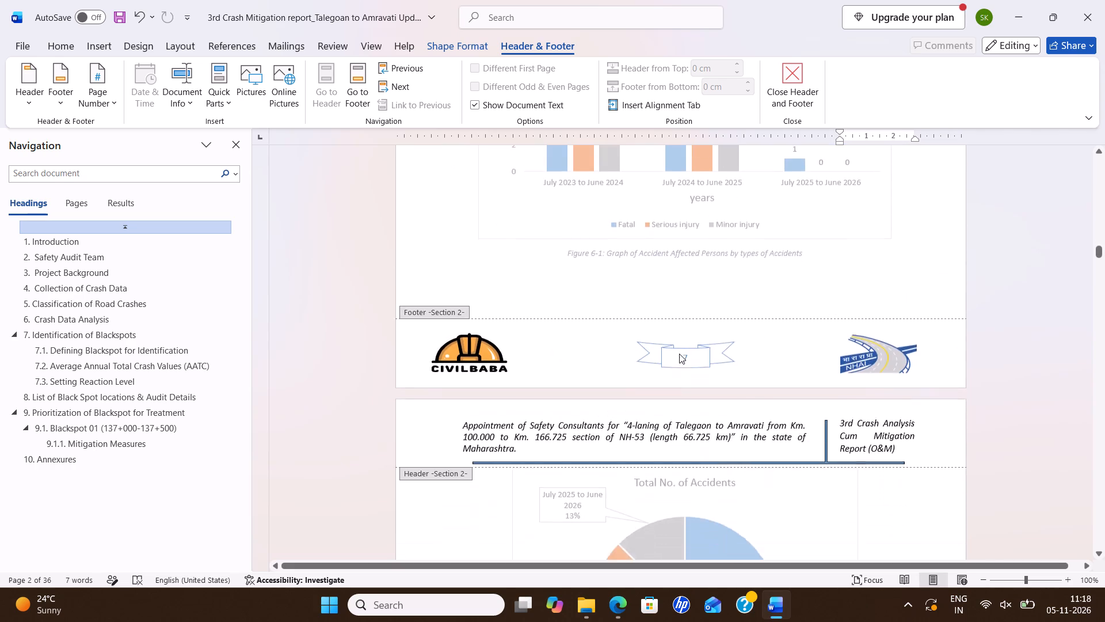
pyautogui.scroll(-17, 679, 354)
pyautogui.scroll(-10, 668, 333)
pyautogui.scroll(1, 666, 330)
pyautogui.scroll(-3, 665, 327)
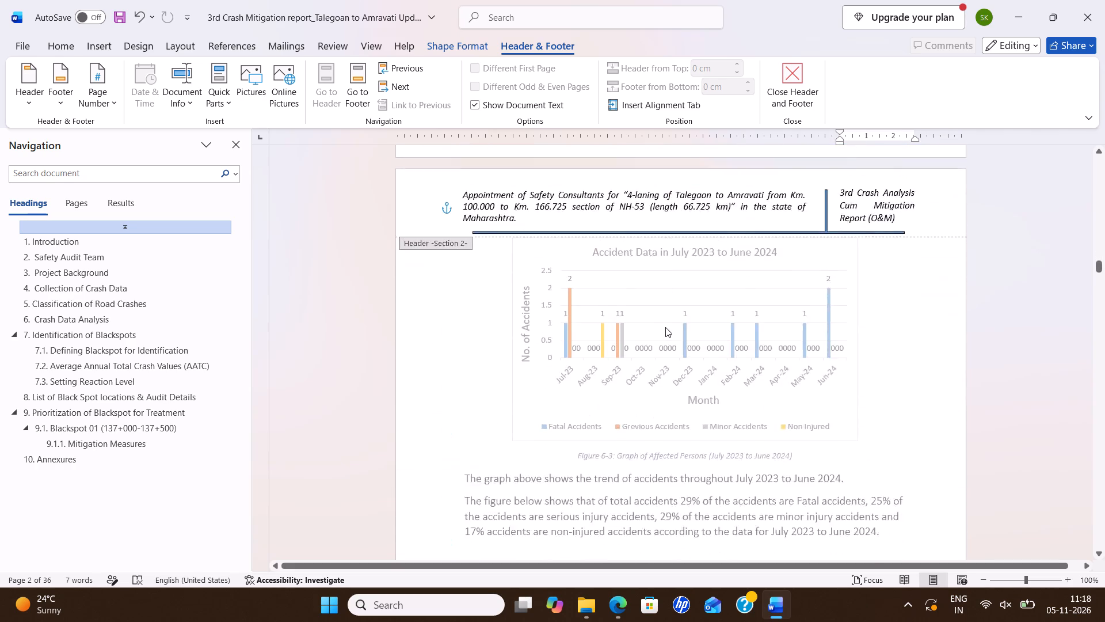
pyautogui.scroll(-19, 665, 327)
pyautogui.scroll(-18, 665, 327)
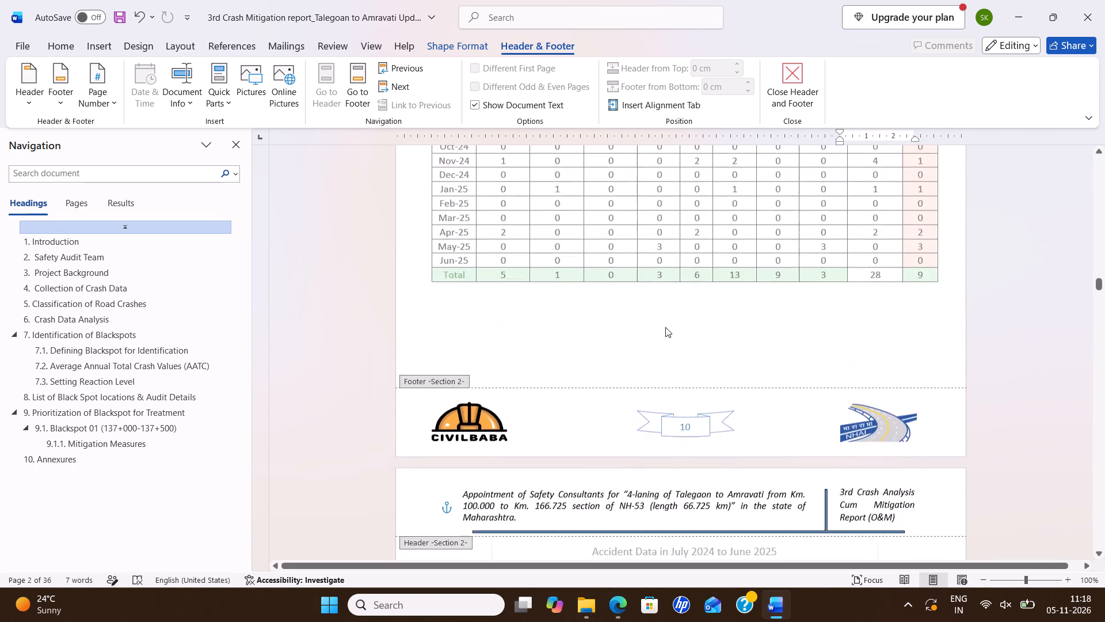
pyautogui.scroll(-20, 665, 327)
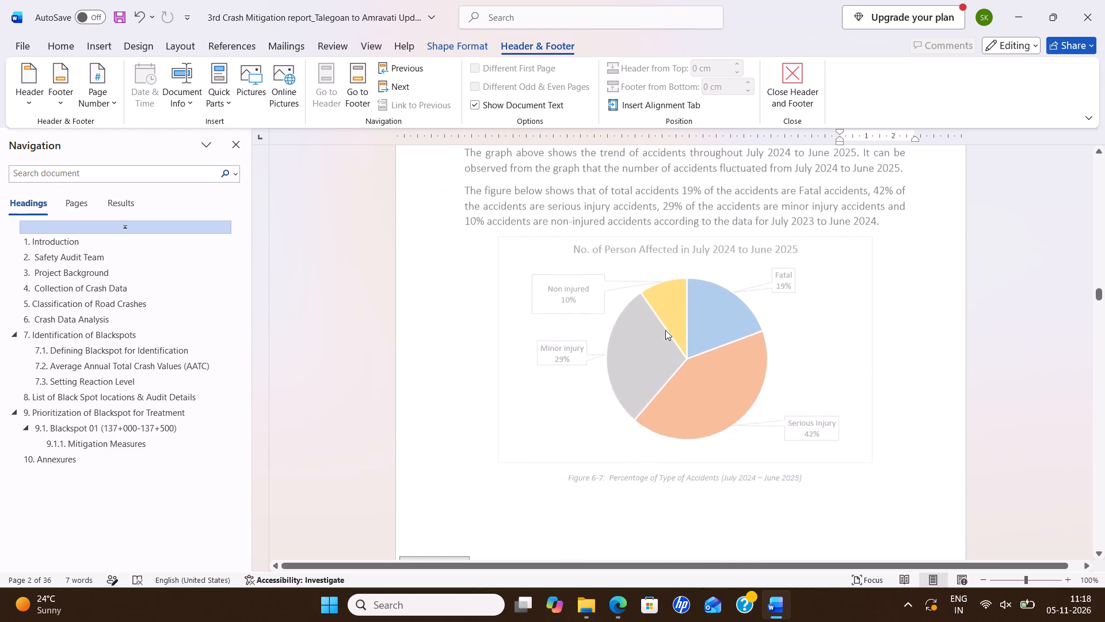
pyautogui.scroll(-20, 665, 330)
pyautogui.scroll(-3, 665, 330)
pyautogui.scroll(1, 683, 333)
pyautogui.scroll(-12, 684, 333)
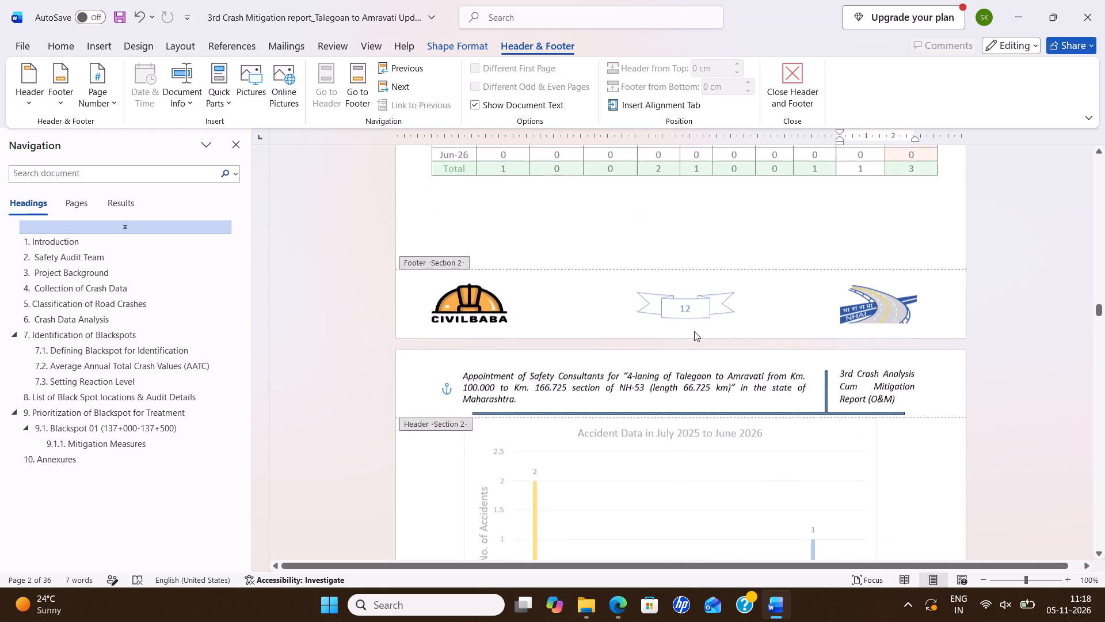
pyautogui.scroll(-20, 694, 331)
pyautogui.scroll(-9, 694, 331)
pyautogui.scroll(1, 701, 340)
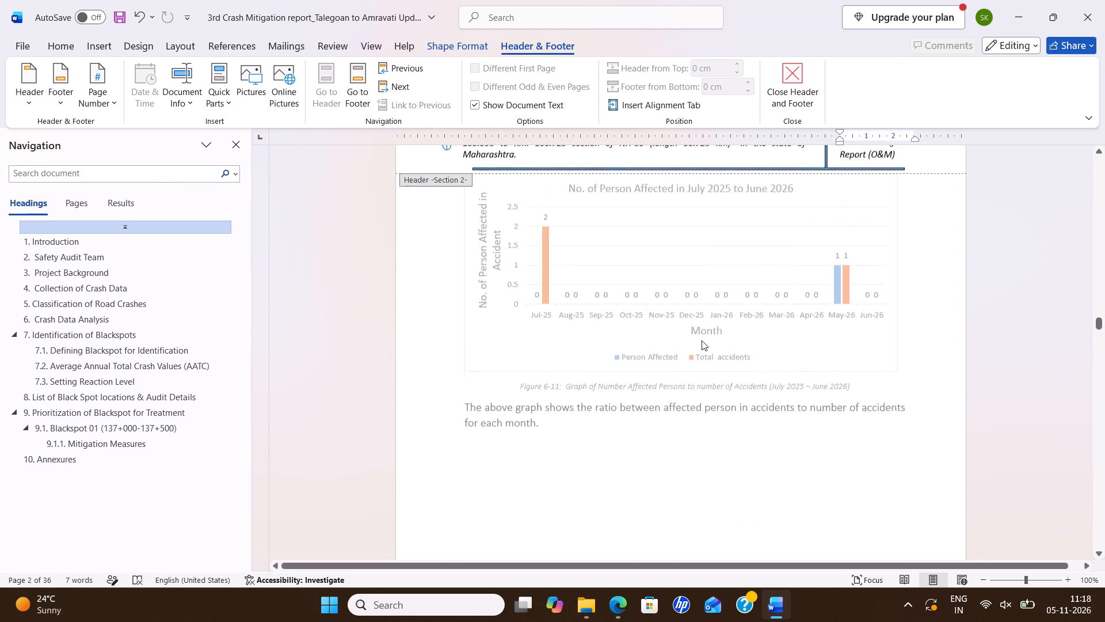
pyautogui.scroll(-4, 703, 339)
pyautogui.scroll(1, 703, 341)
pyautogui.scroll(-3, 703, 342)
pyautogui.scroll(1, 703, 342)
pyautogui.scroll(-20, 703, 342)
pyautogui.scroll(-4, 703, 342)
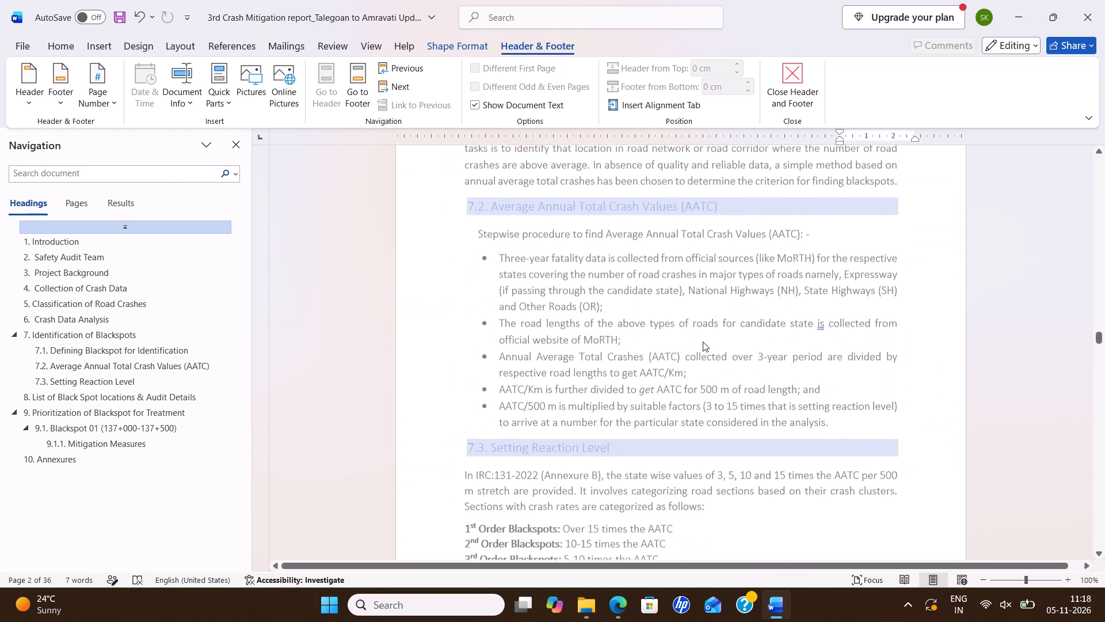
pyautogui.scroll(-7, 703, 342)
pyautogui.scroll(1, 703, 342)
pyautogui.scroll(-10, 703, 342)
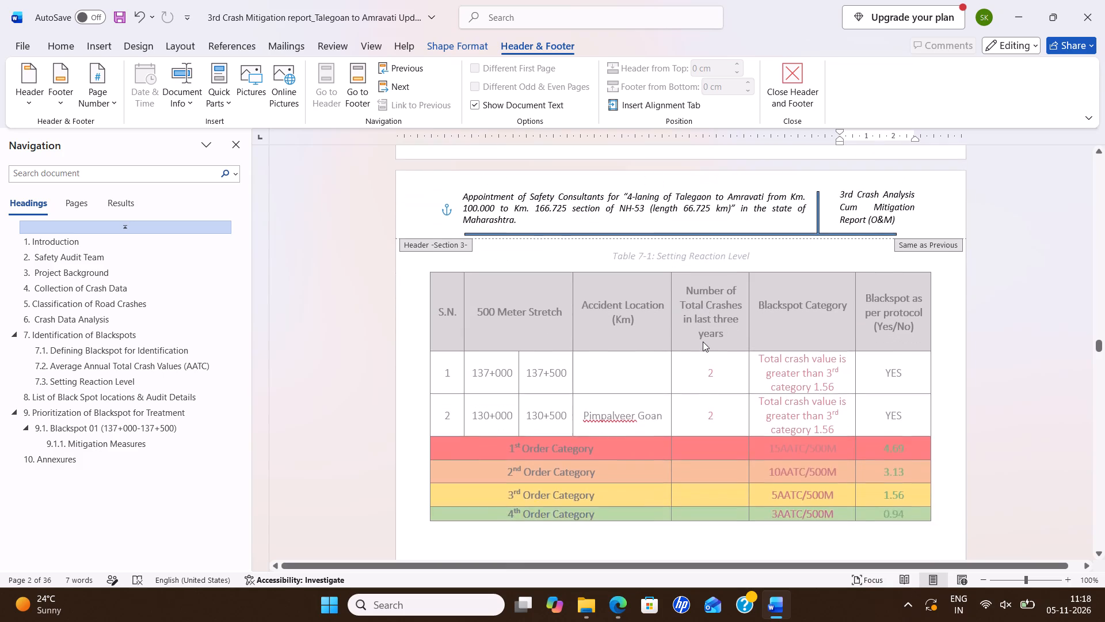
pyautogui.scroll(-14, 703, 342)
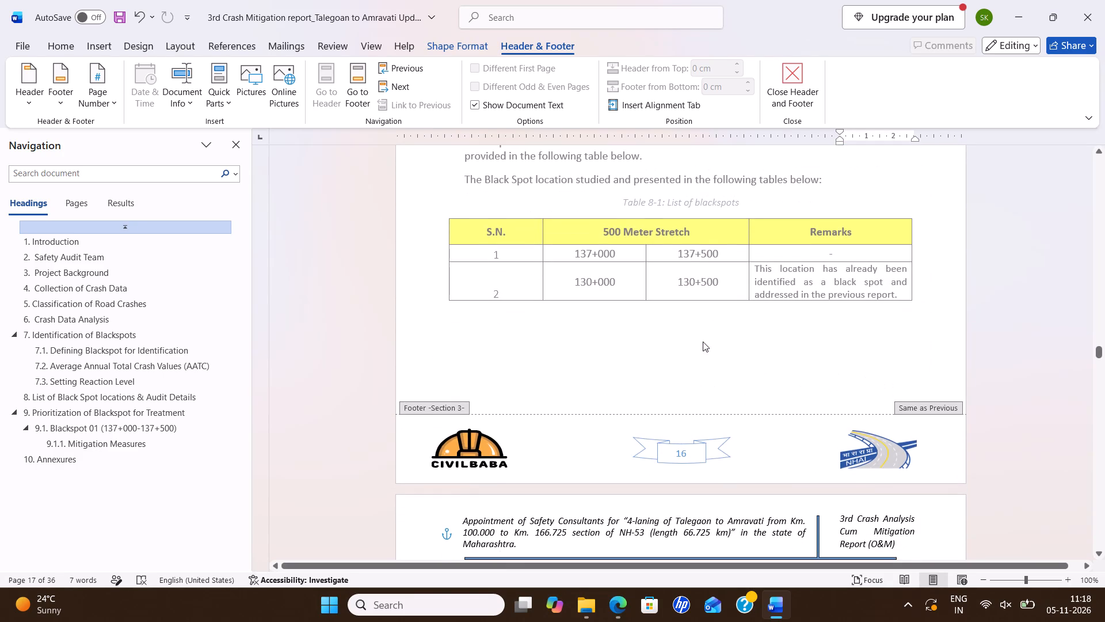